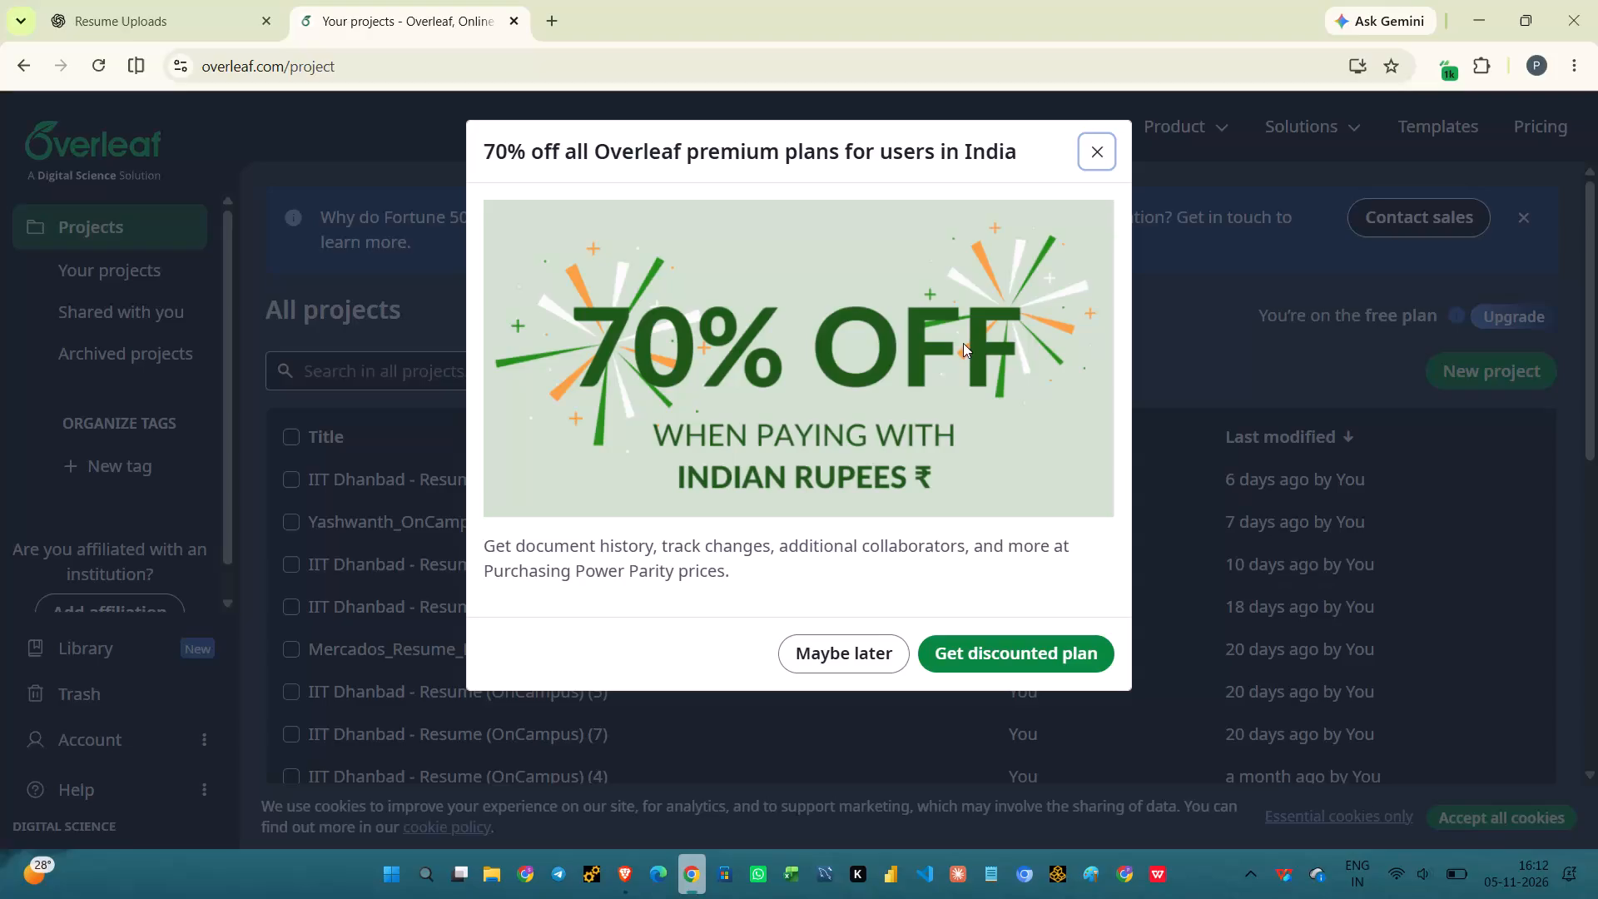
# Dismiss the premium discount offer and open the project IIT Dhanbad - Resume (OnCampus) (3) to review its compiled resume.
pyautogui.click(862, 648)
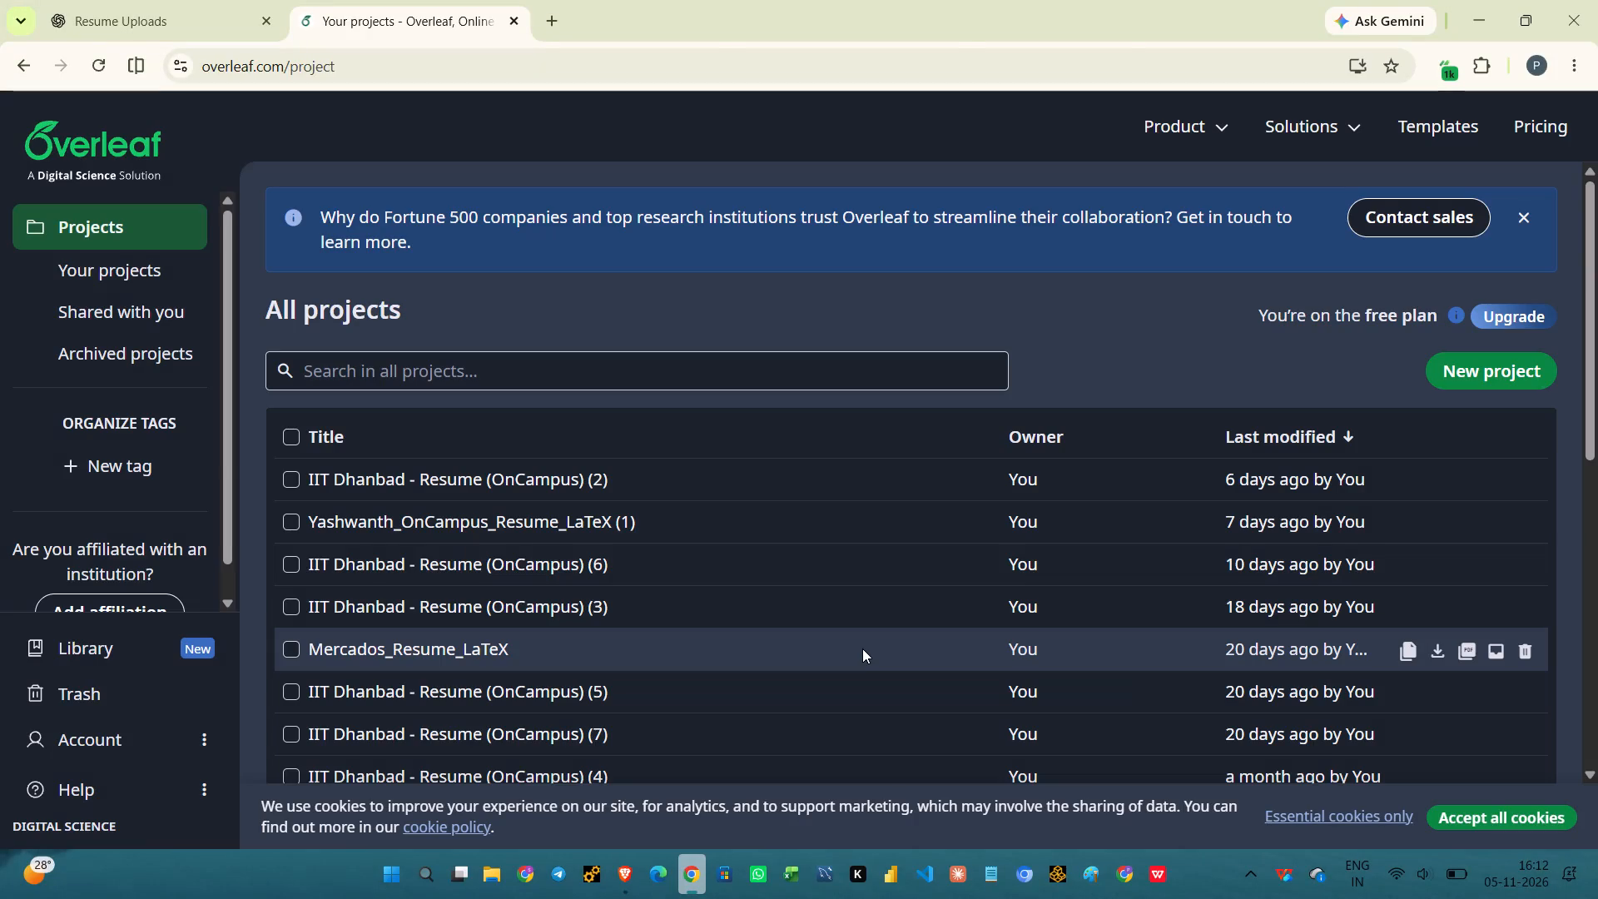
pyautogui.scroll(-1, 708, 639)
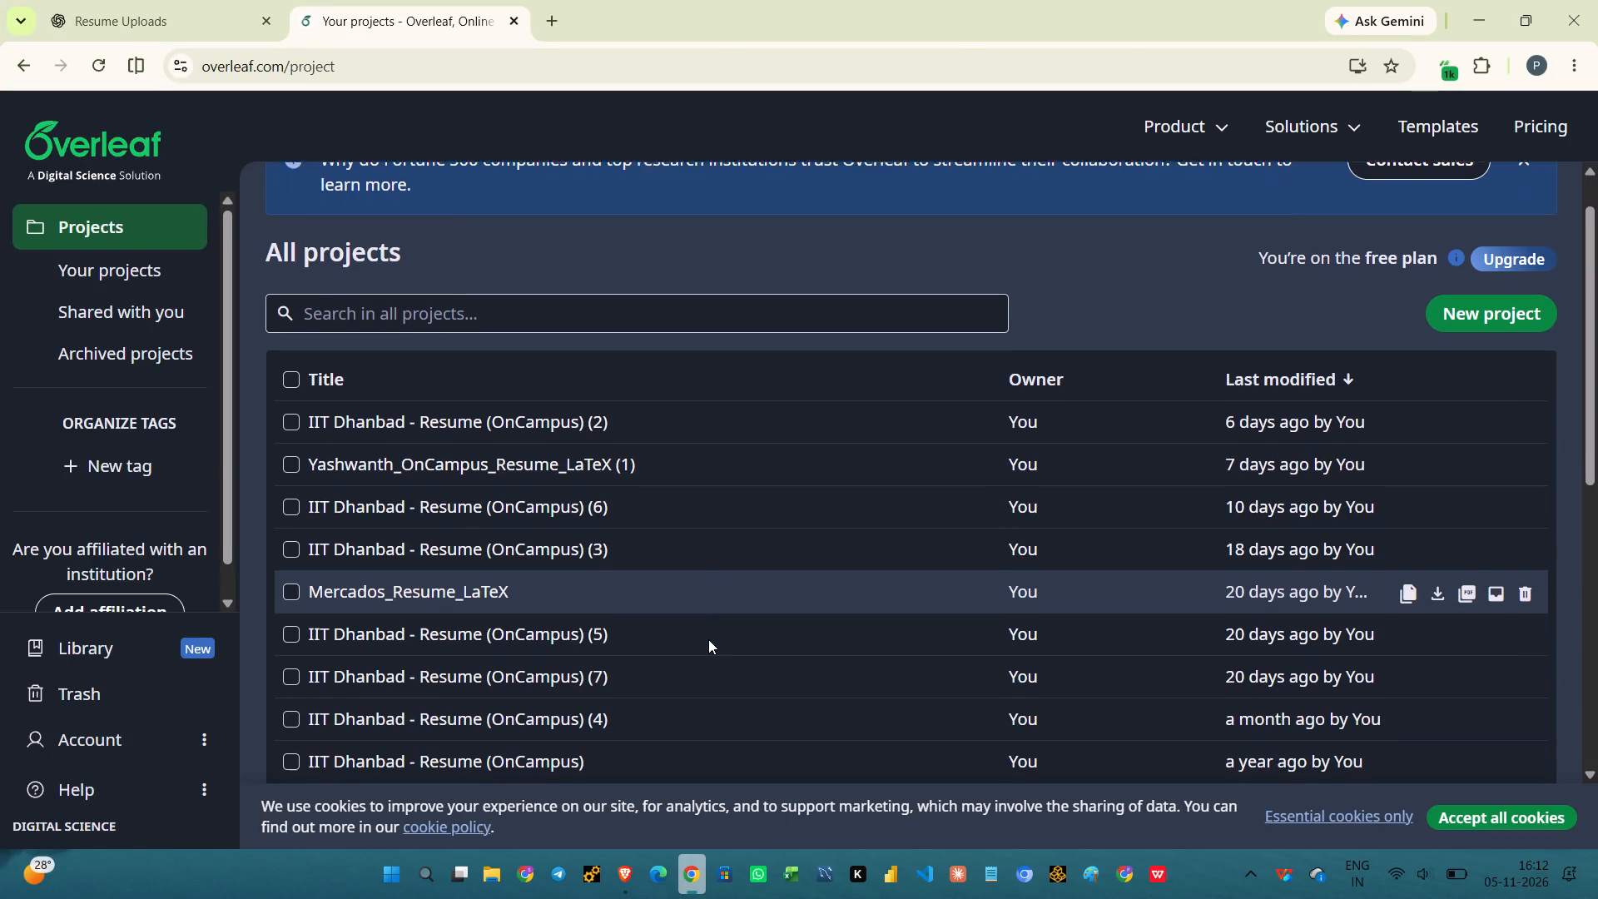
pyautogui.scroll(-2, 708, 639)
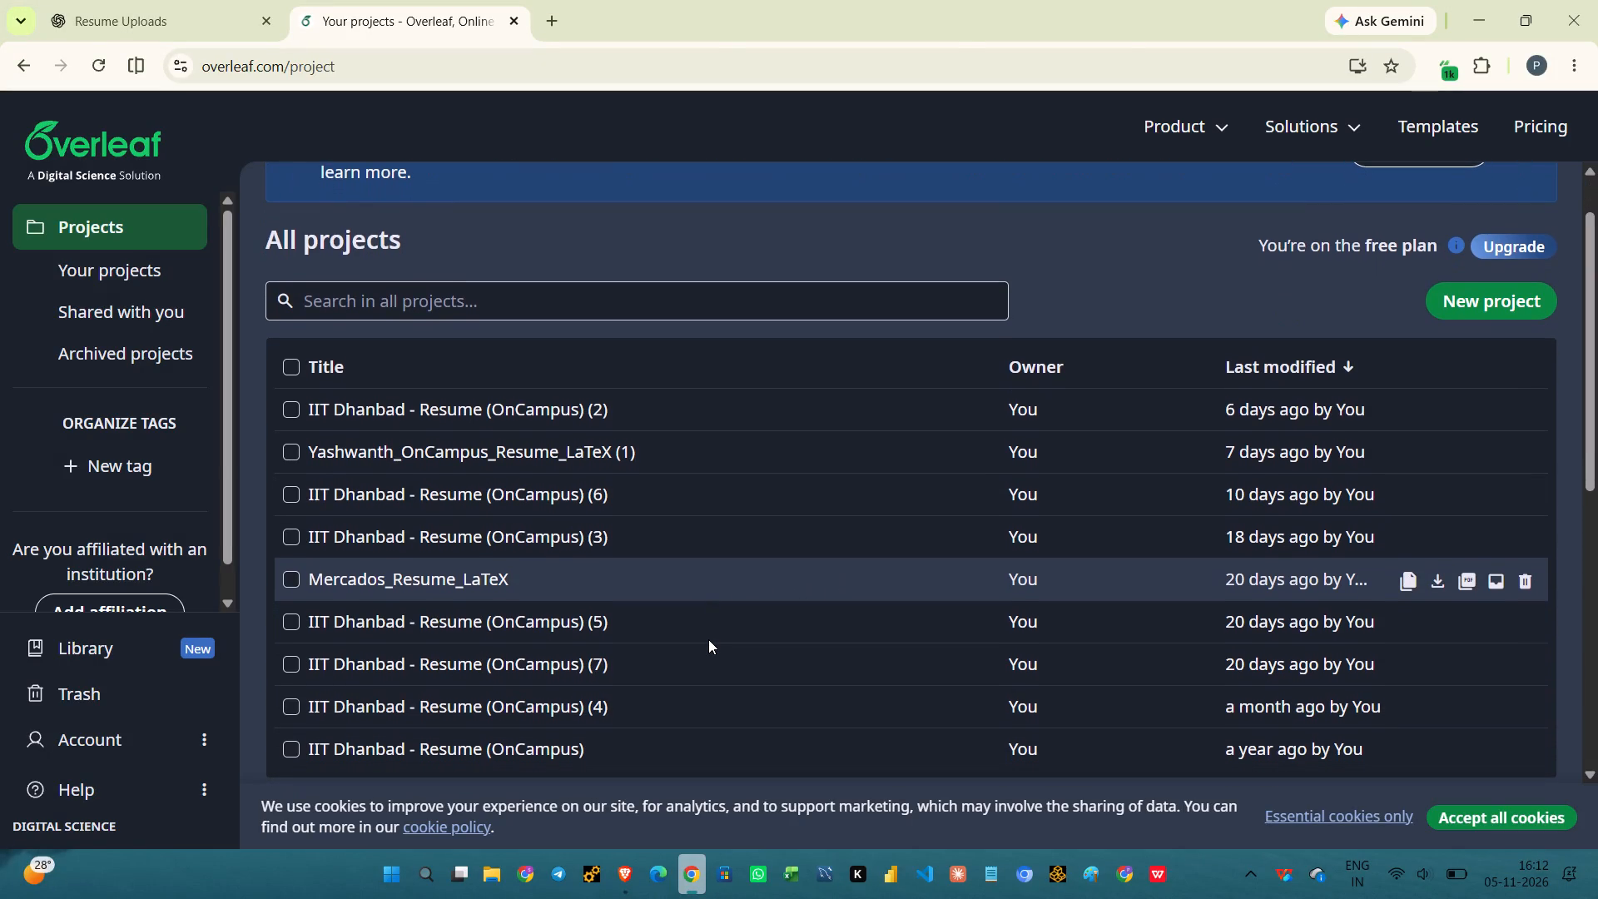
pyautogui.scroll(-2, 708, 639)
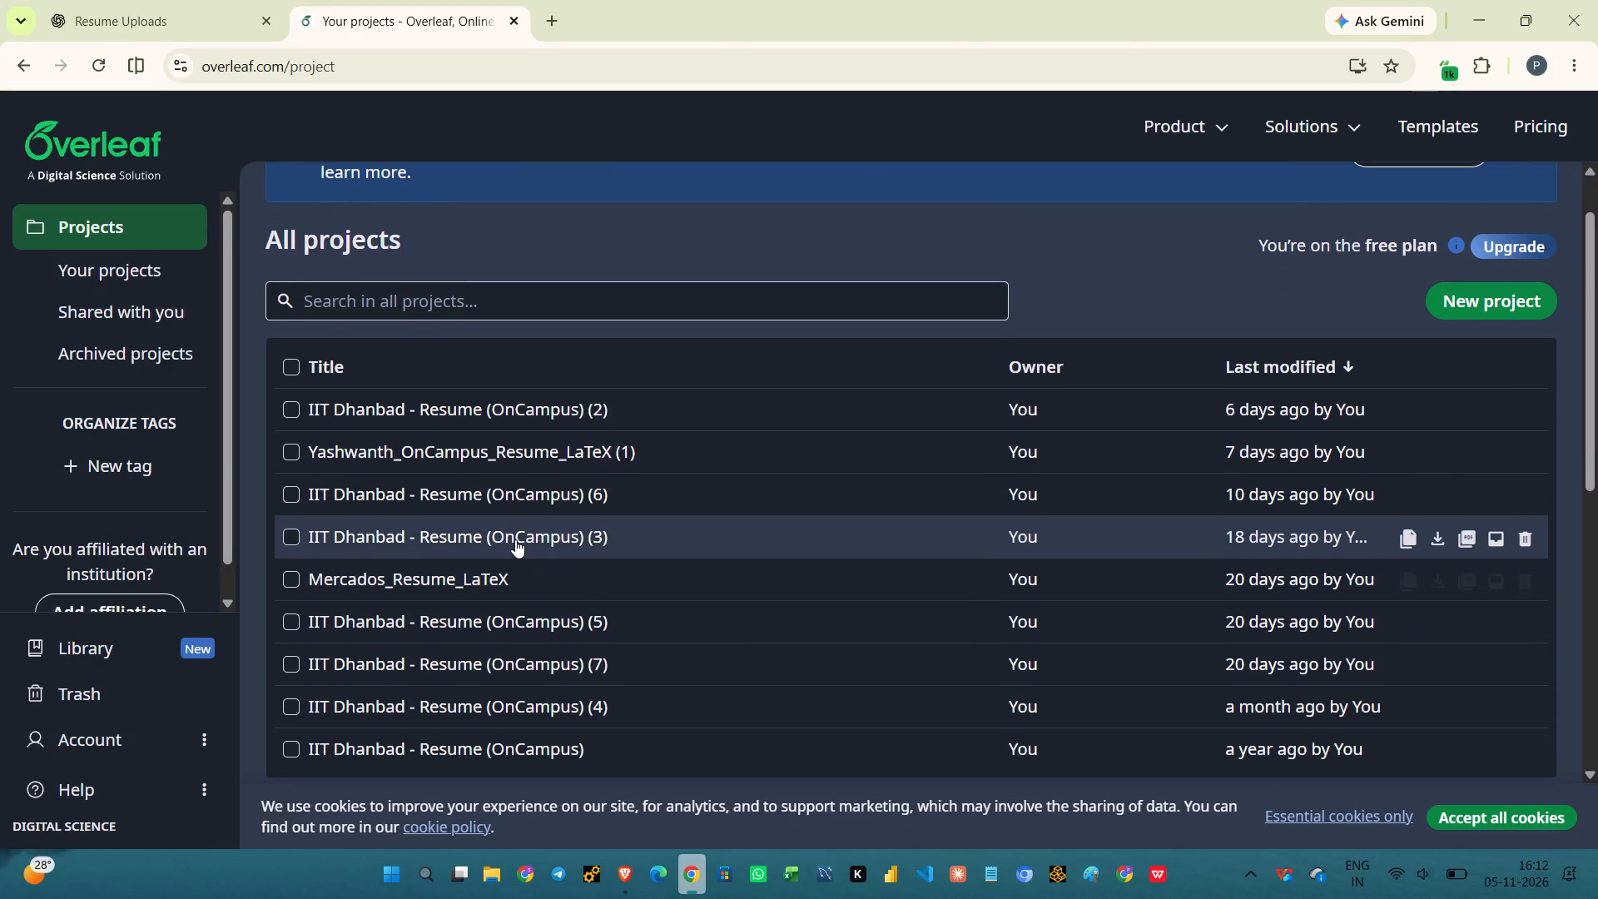
pyautogui.click(506, 530)
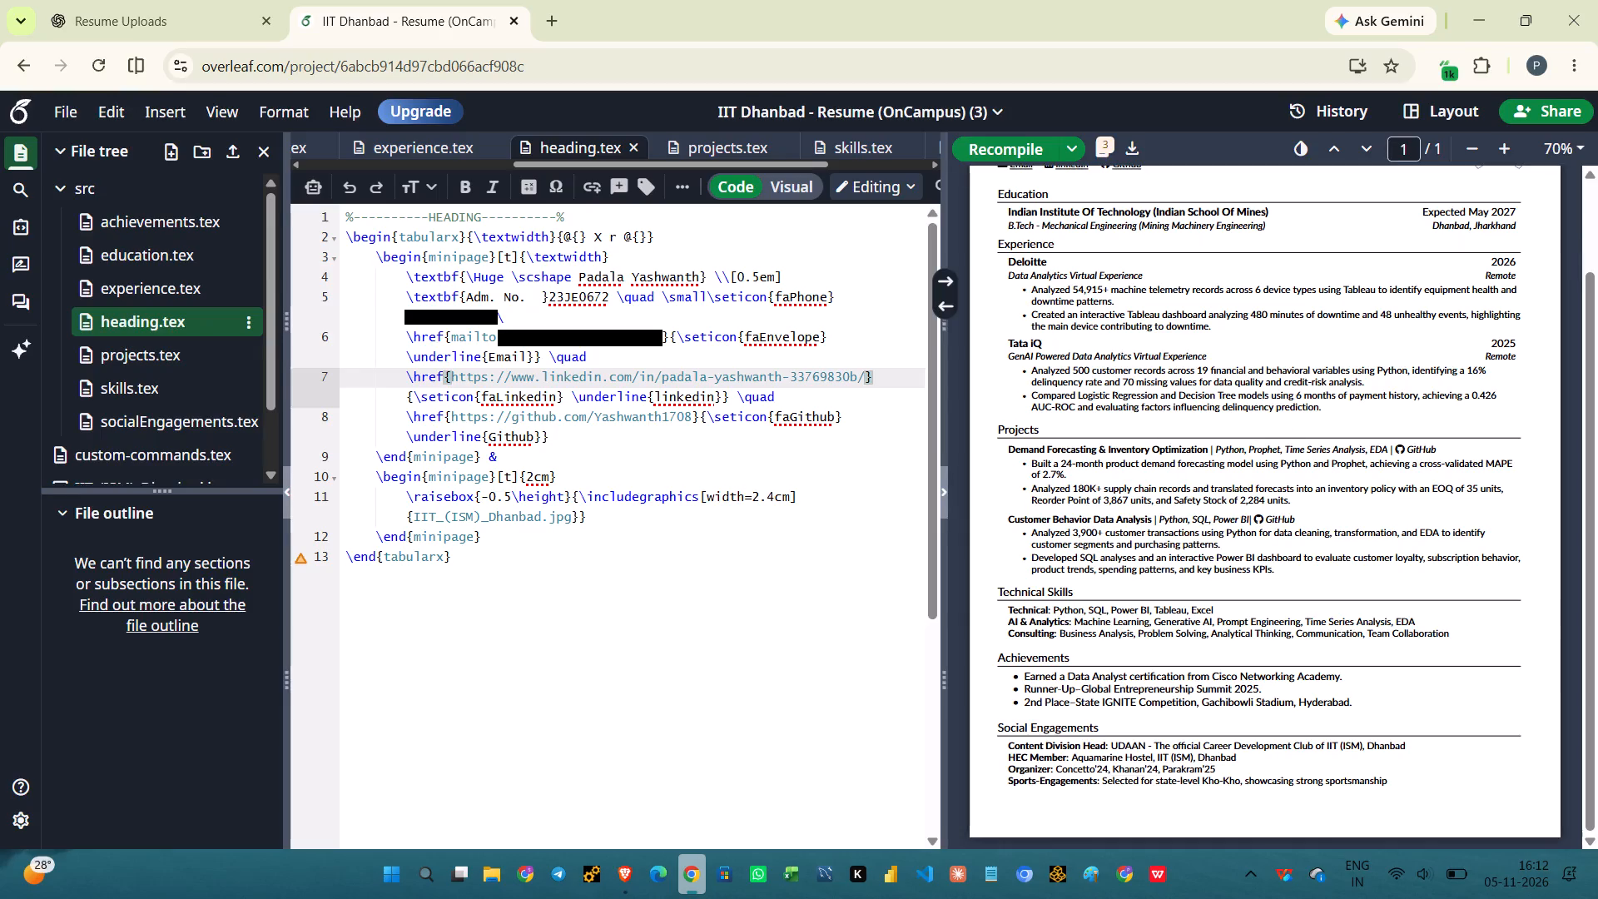
pyautogui.scroll(2, 1282, 411)
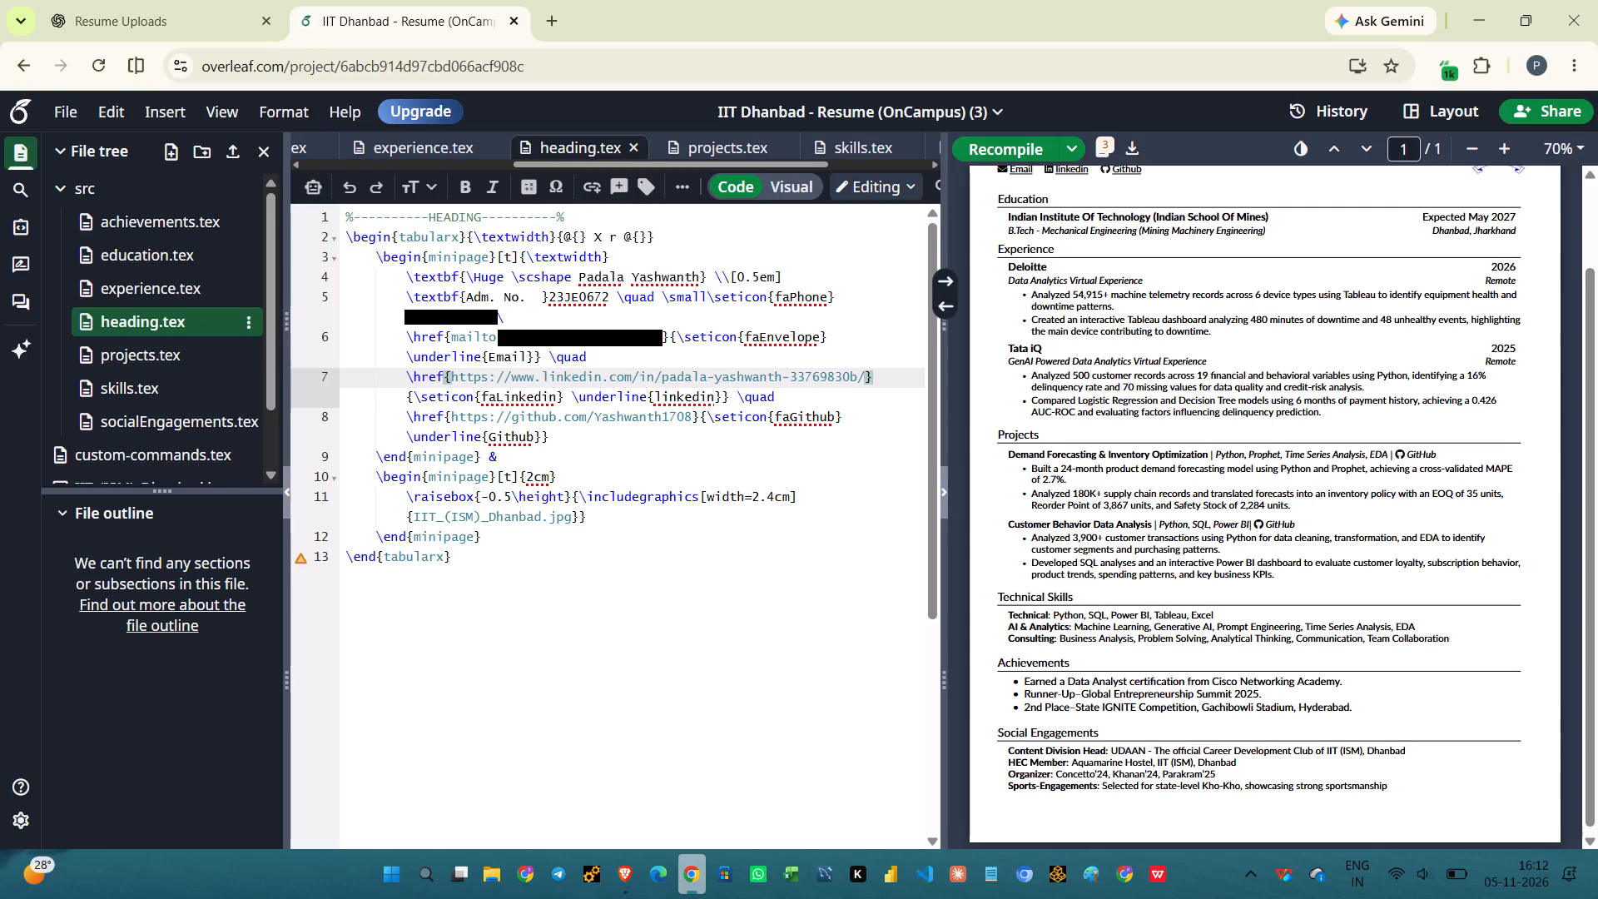
pyautogui.scroll(2, 1282, 411)
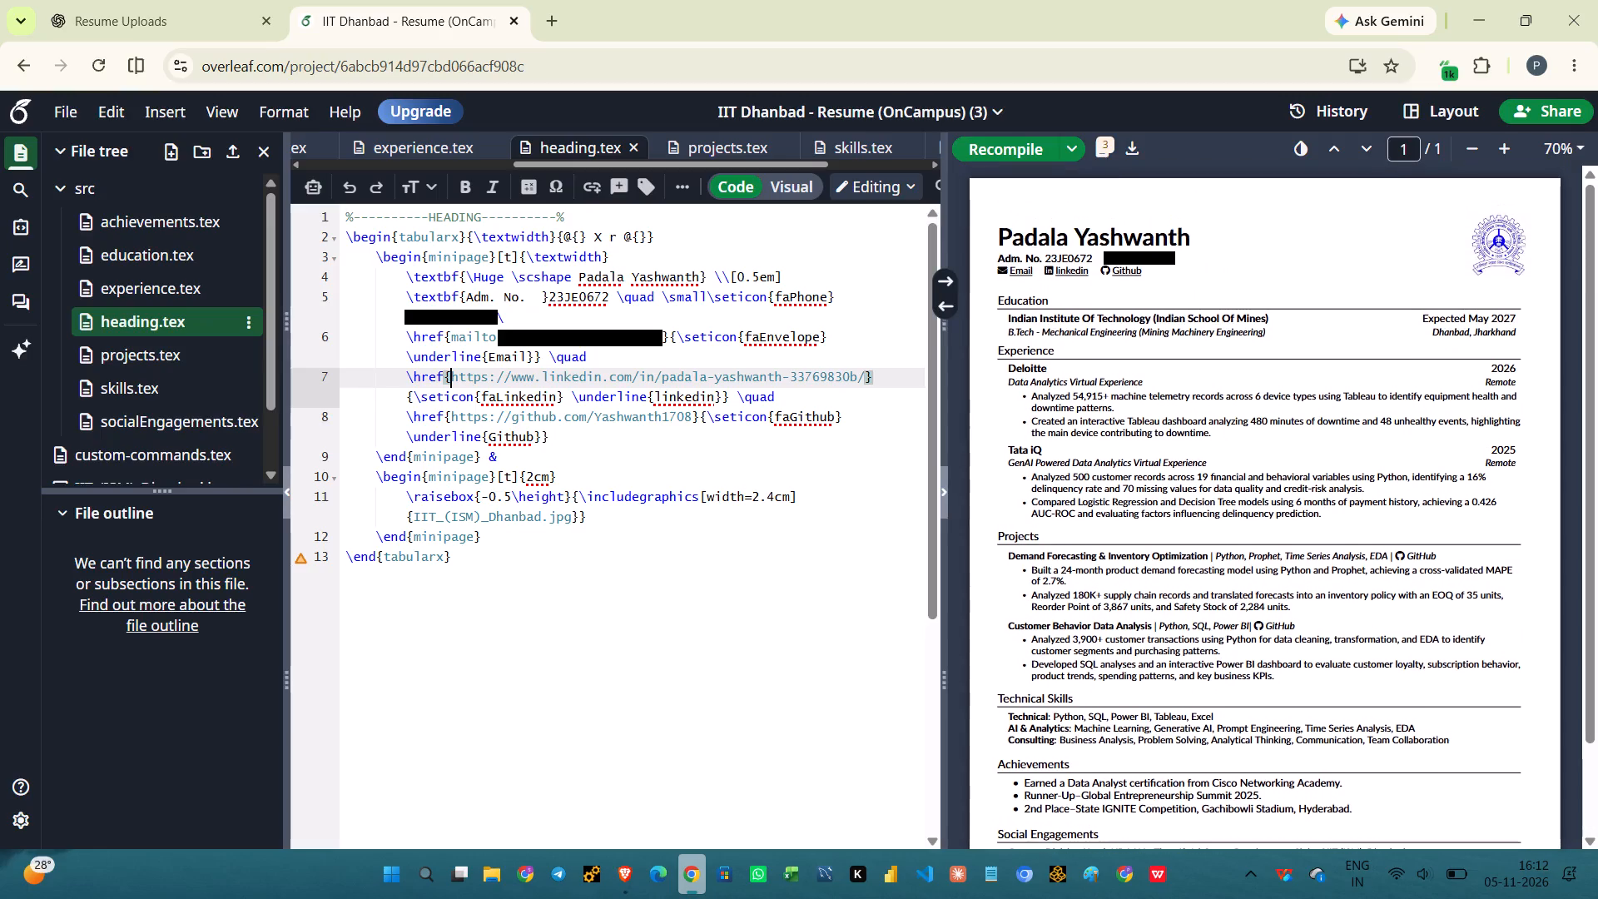
pyautogui.scroll(1, 1282, 411)
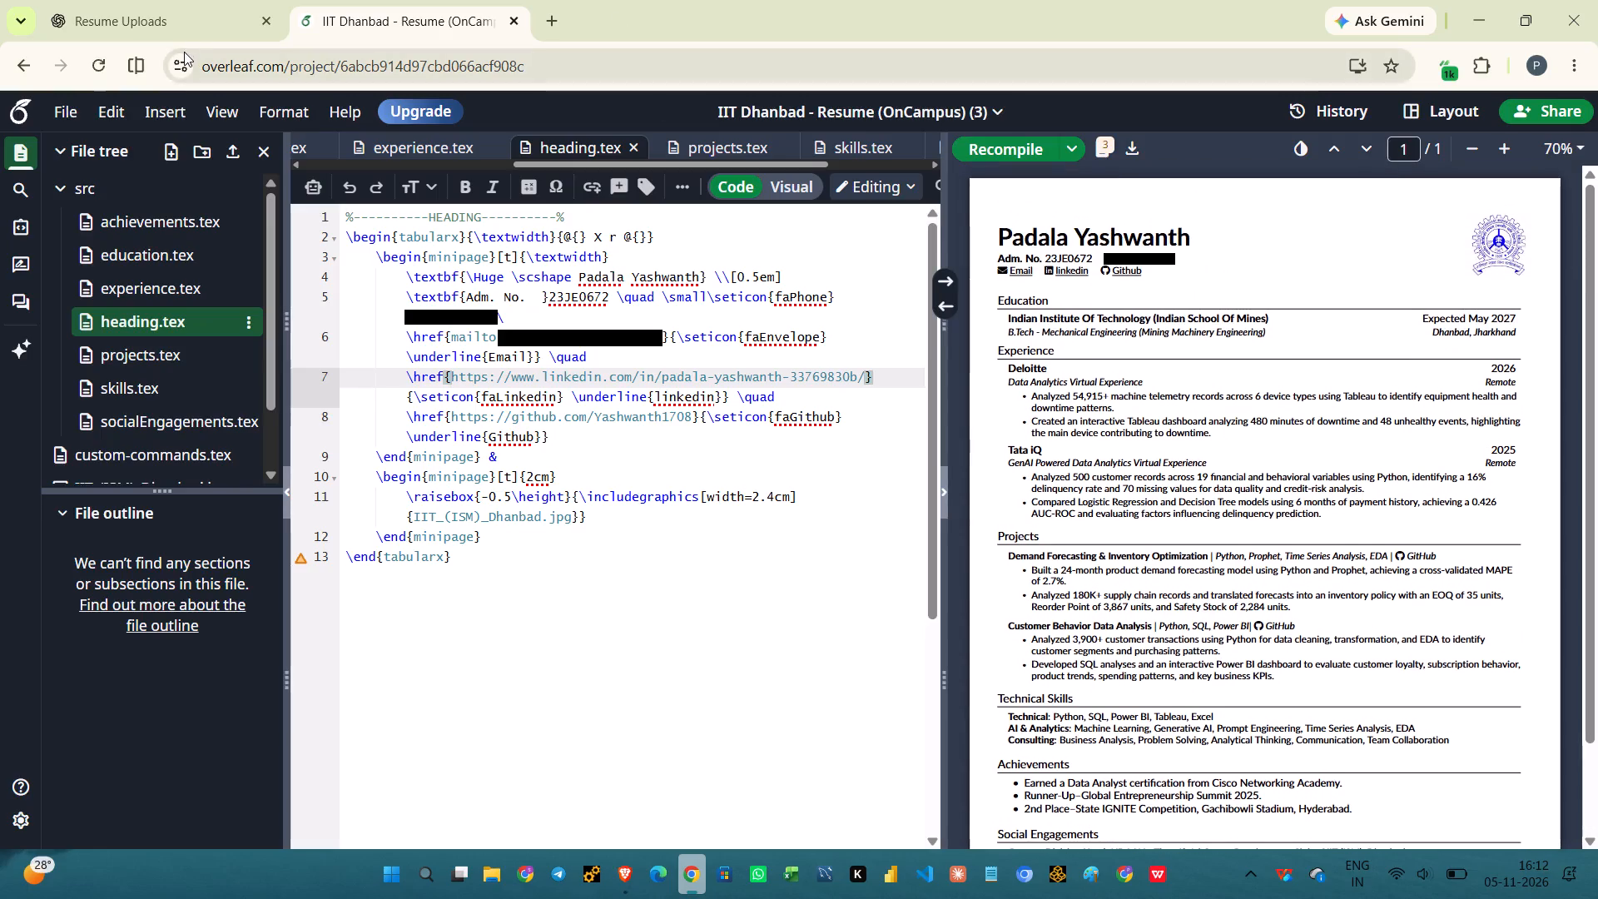
# Return to the project list and open the project IIT Dhanbad - Resume (OnCampus) (6).
pyautogui.click(21, 62)
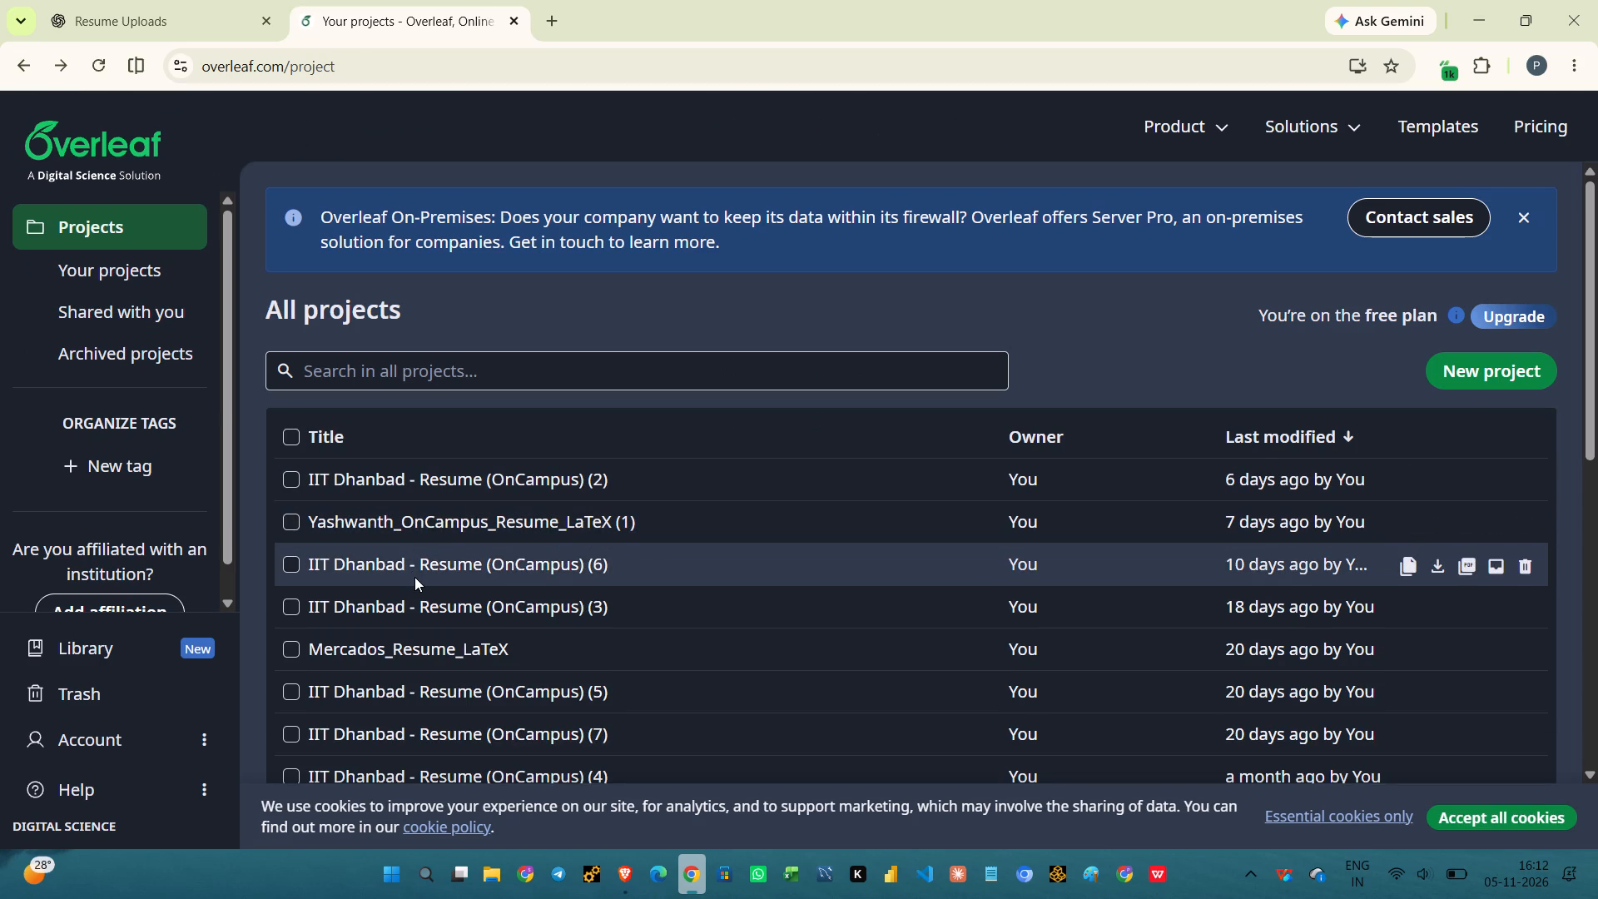
pyautogui.click(446, 557)
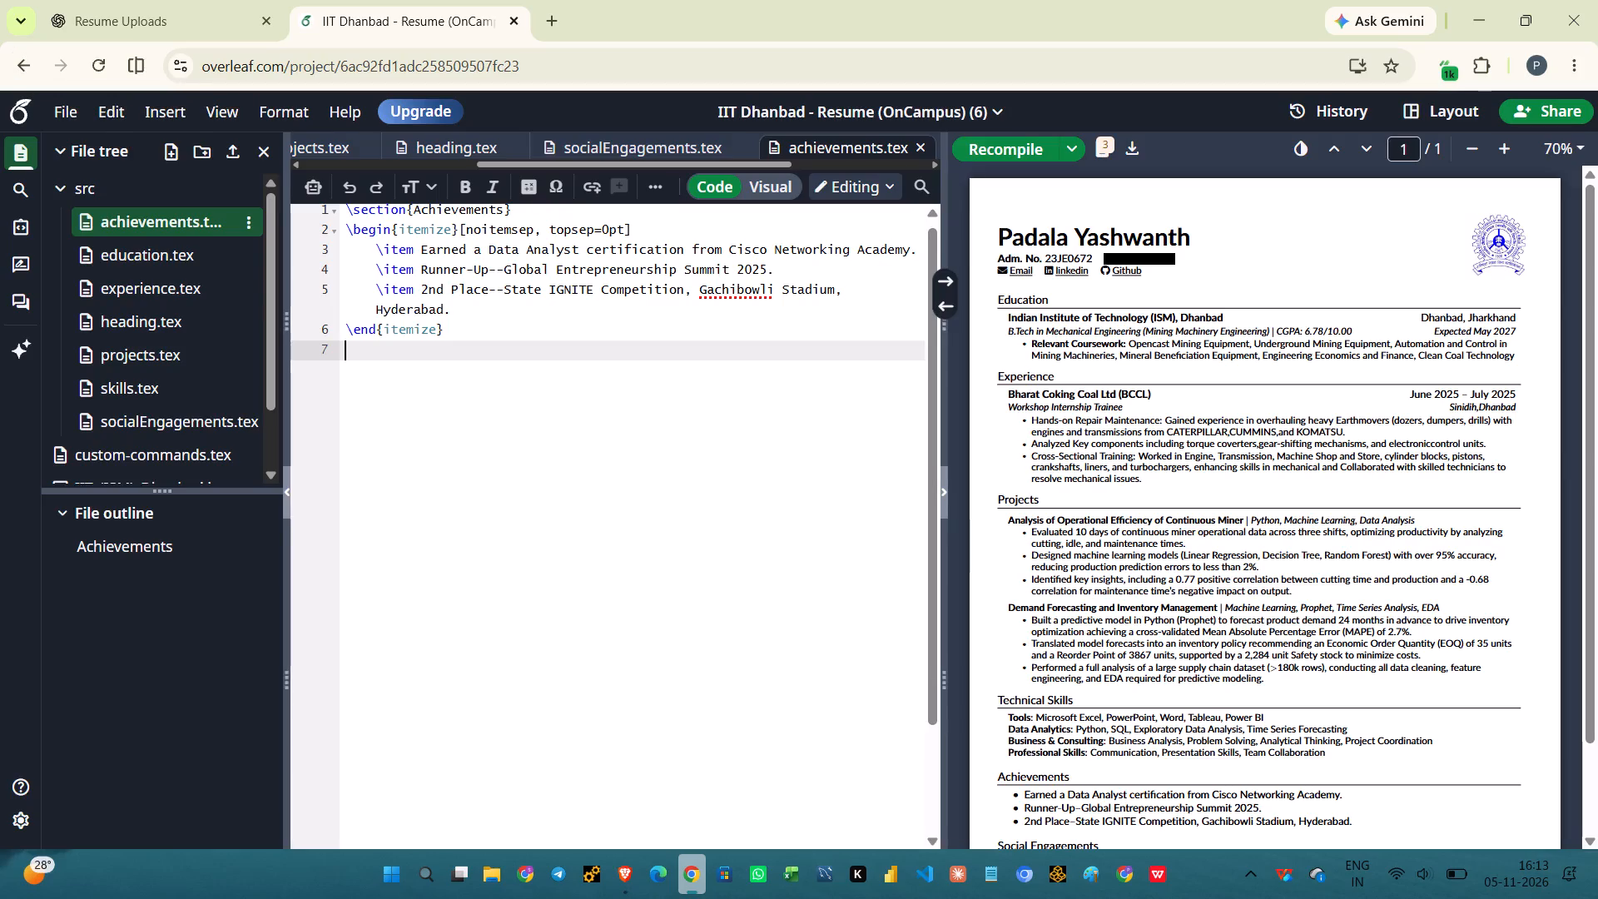
# Examine the compiled resume preview from the heading and education through experience, projects, skills, achievements and social engagements.
pyautogui.scroll(-1, 1147, 579)
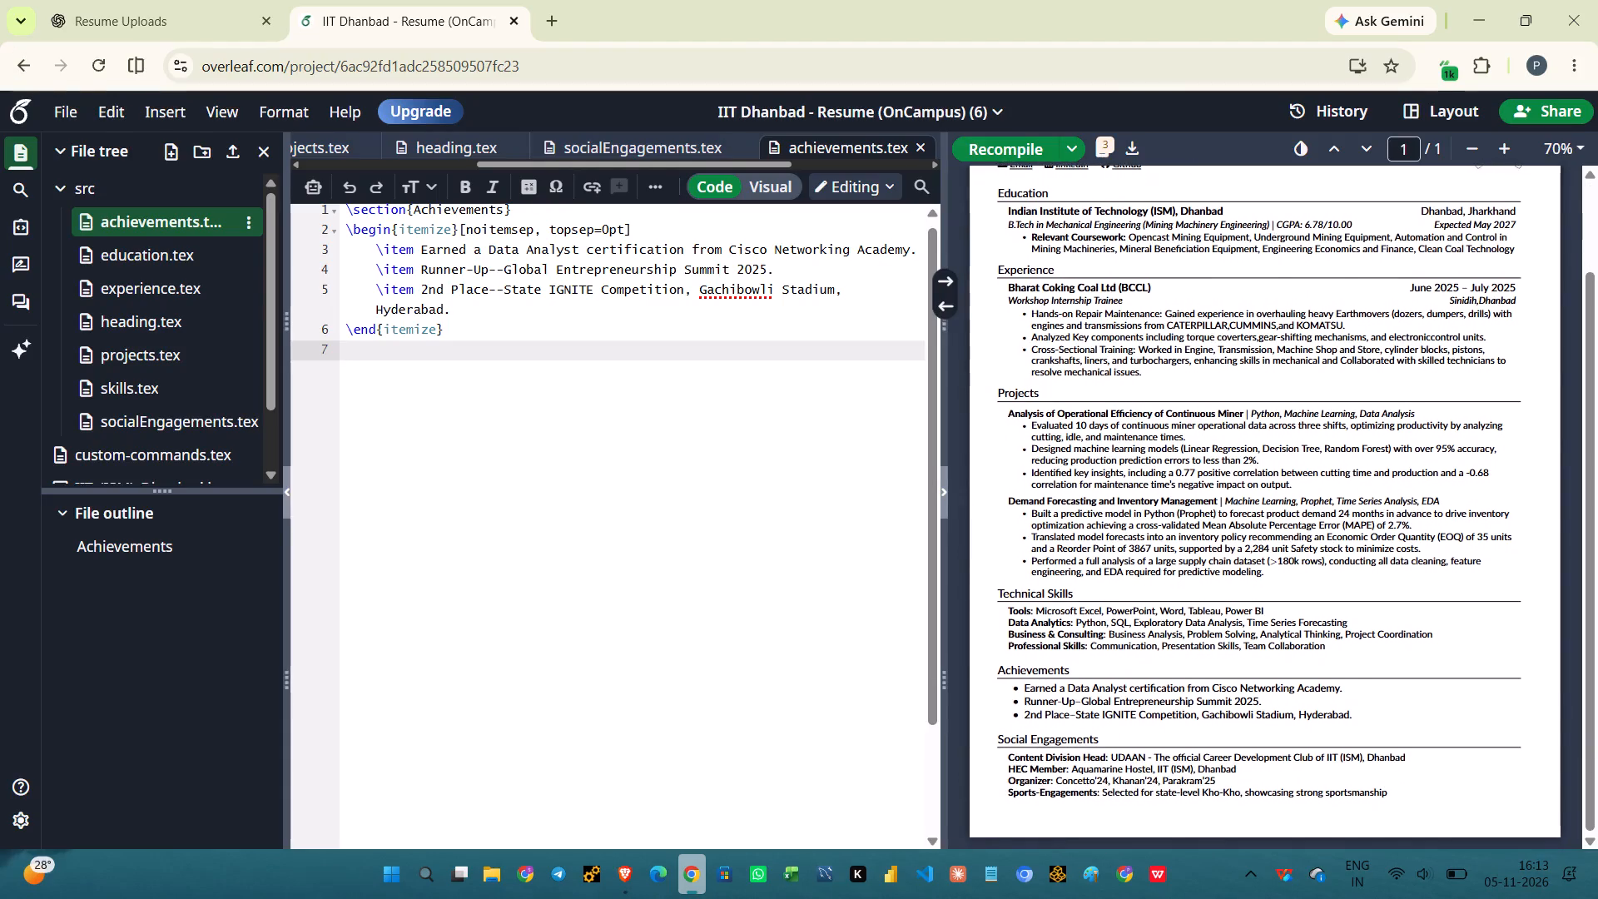
pyautogui.scroll(-1, 1147, 579)
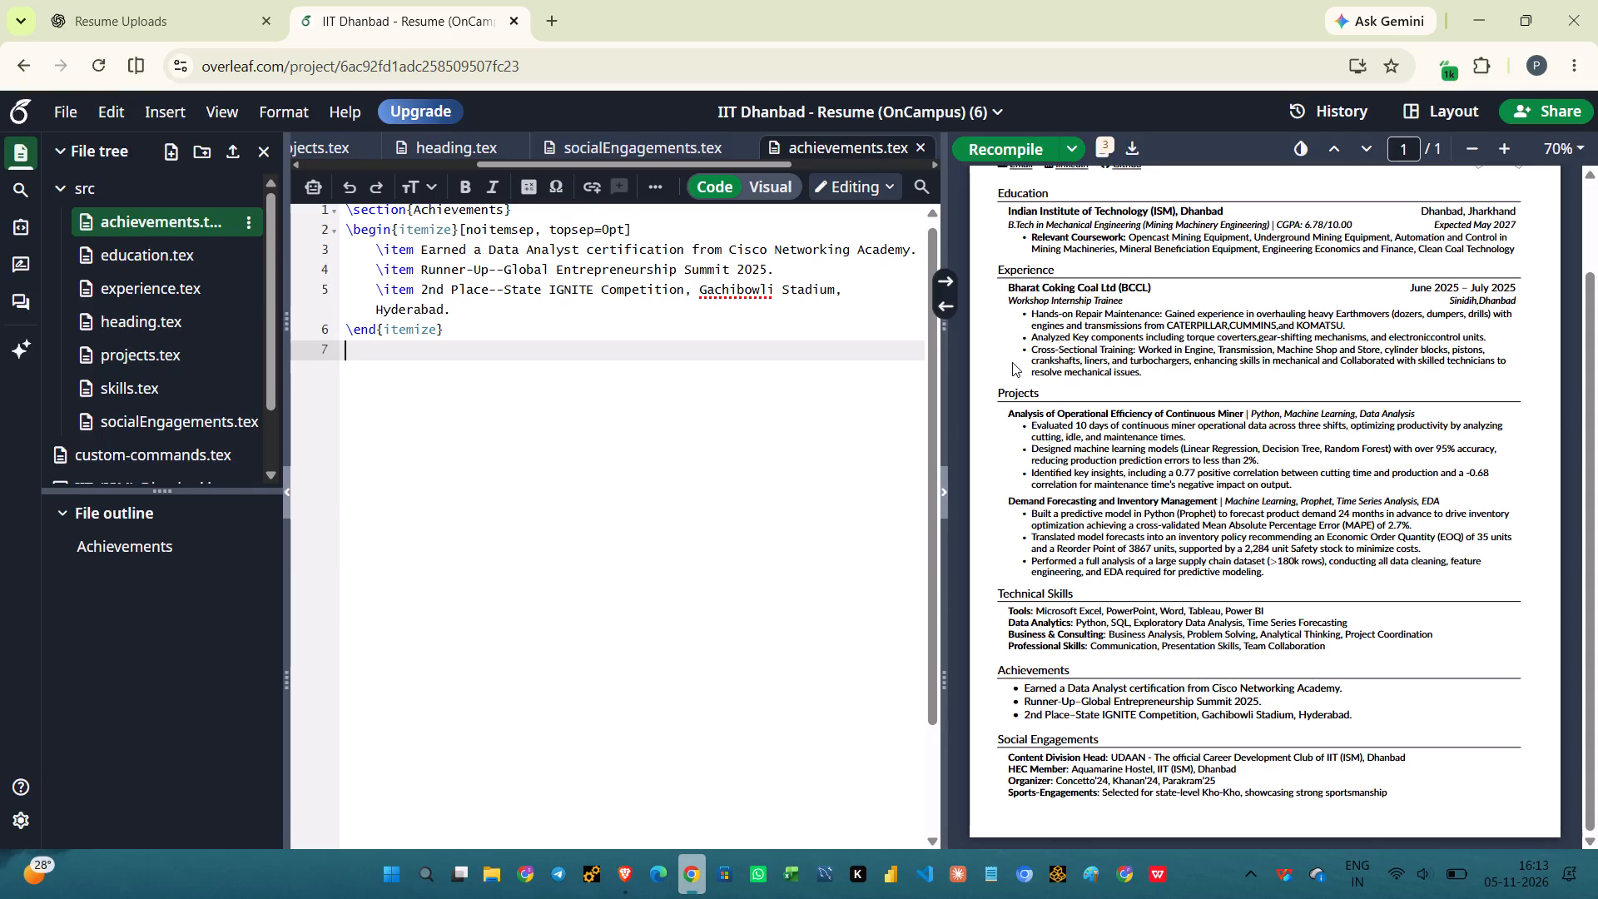
pyautogui.scroll(-1, 1012, 362)
pyautogui.hscroll(1, 1012, 362)
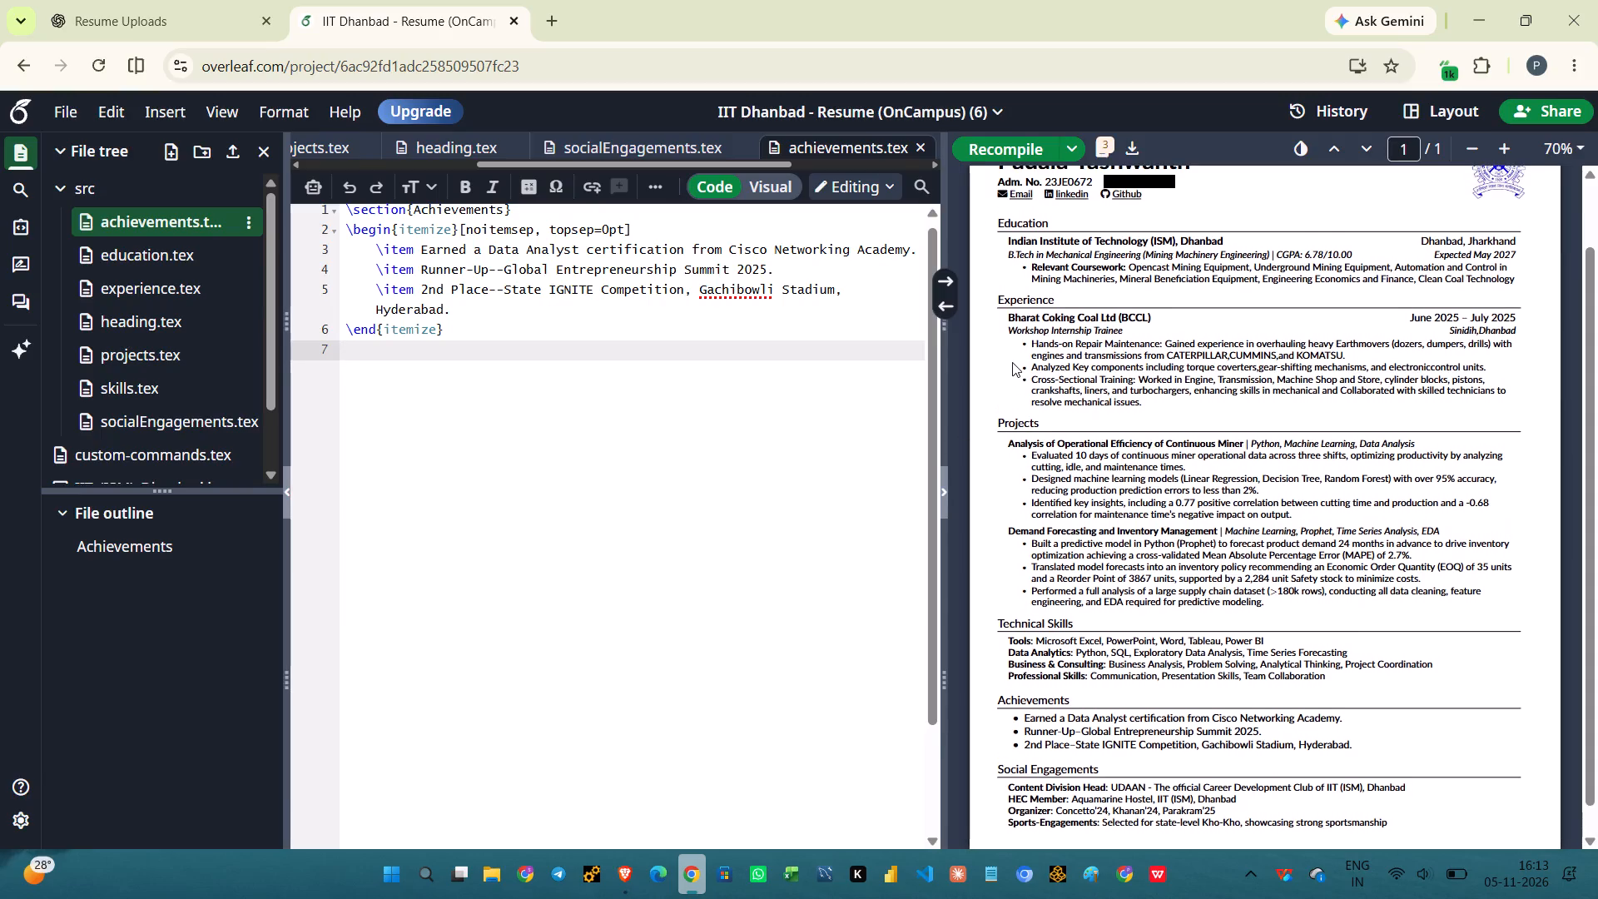
pyautogui.hscroll(1, 1012, 362)
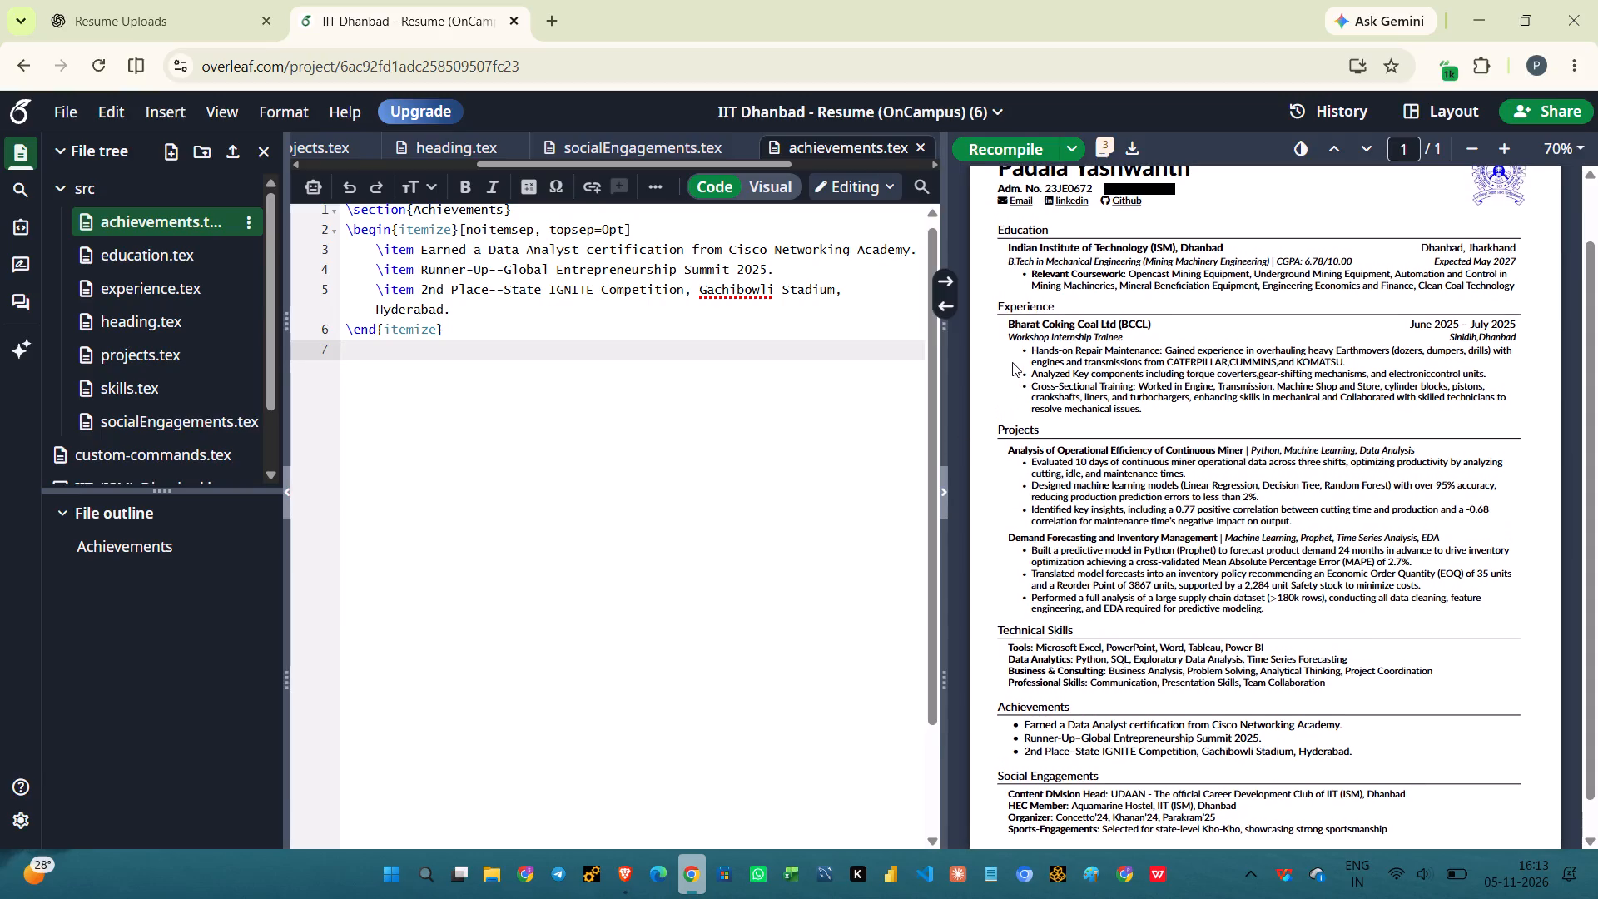
pyautogui.hscroll(1, 1012, 362)
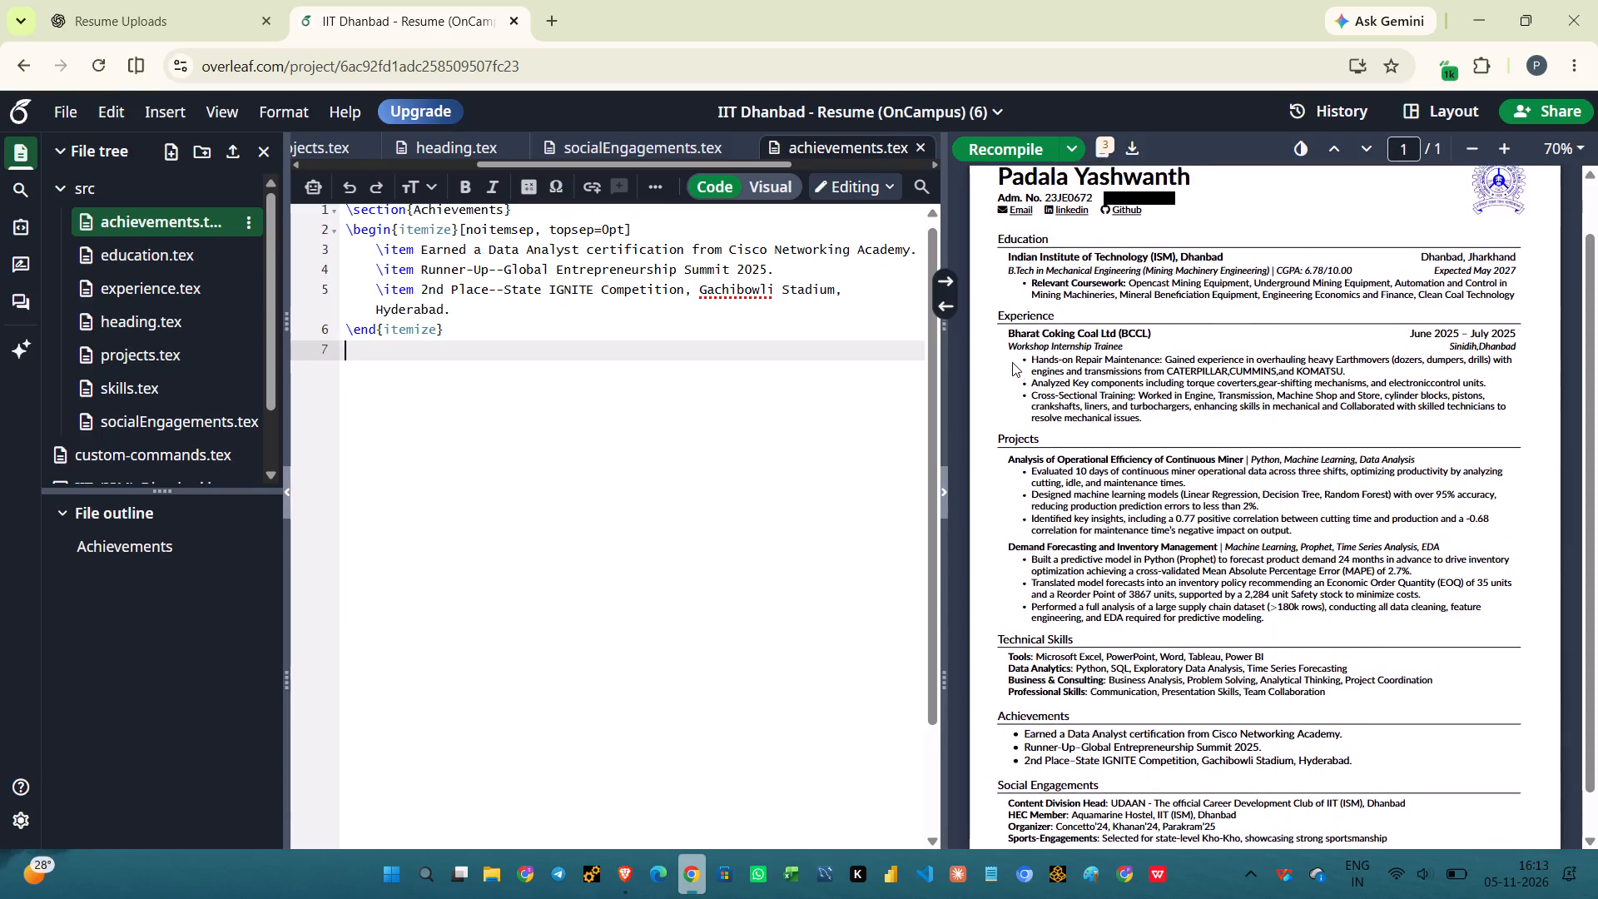
pyautogui.hscroll(1, 1012, 362)
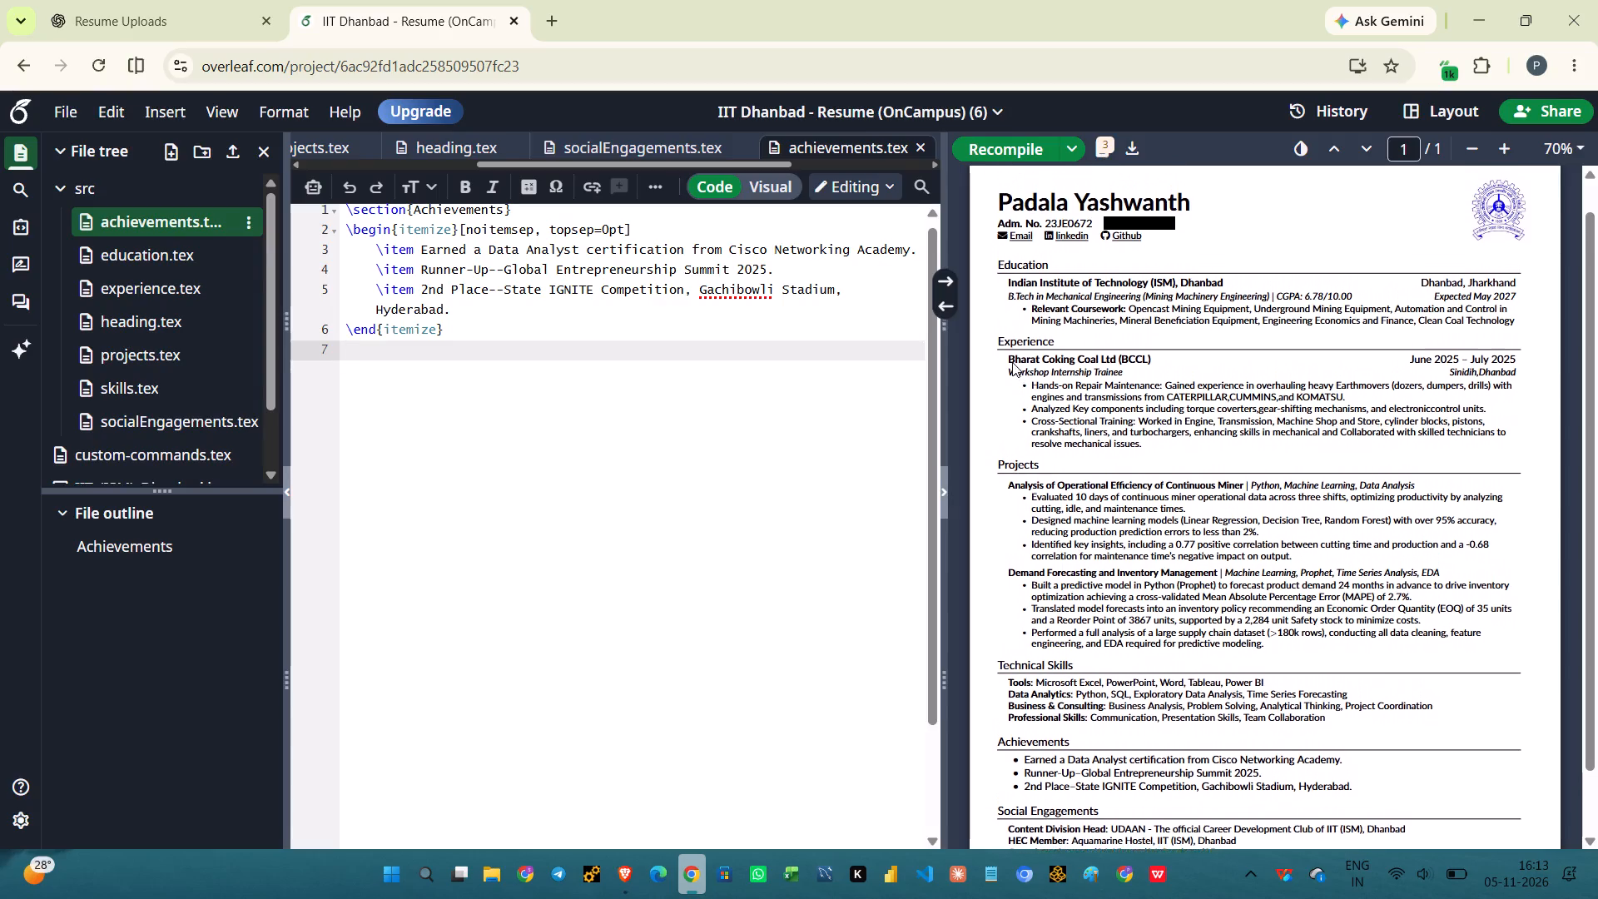
pyautogui.hscroll(1, 1012, 362)
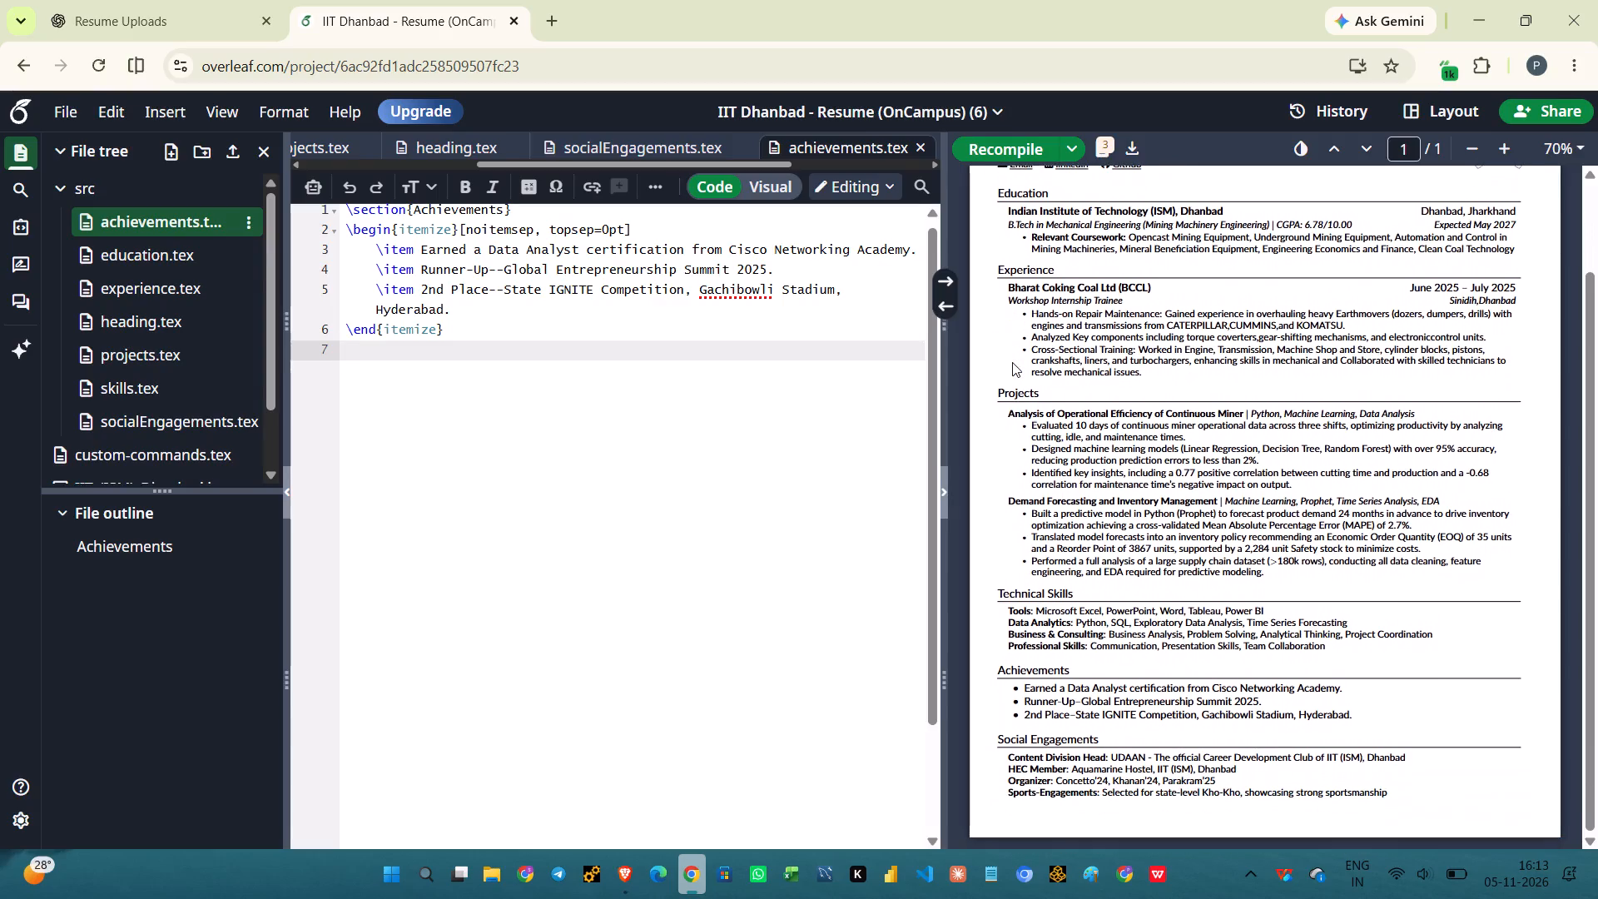
pyautogui.hscroll(1, 1012, 362)
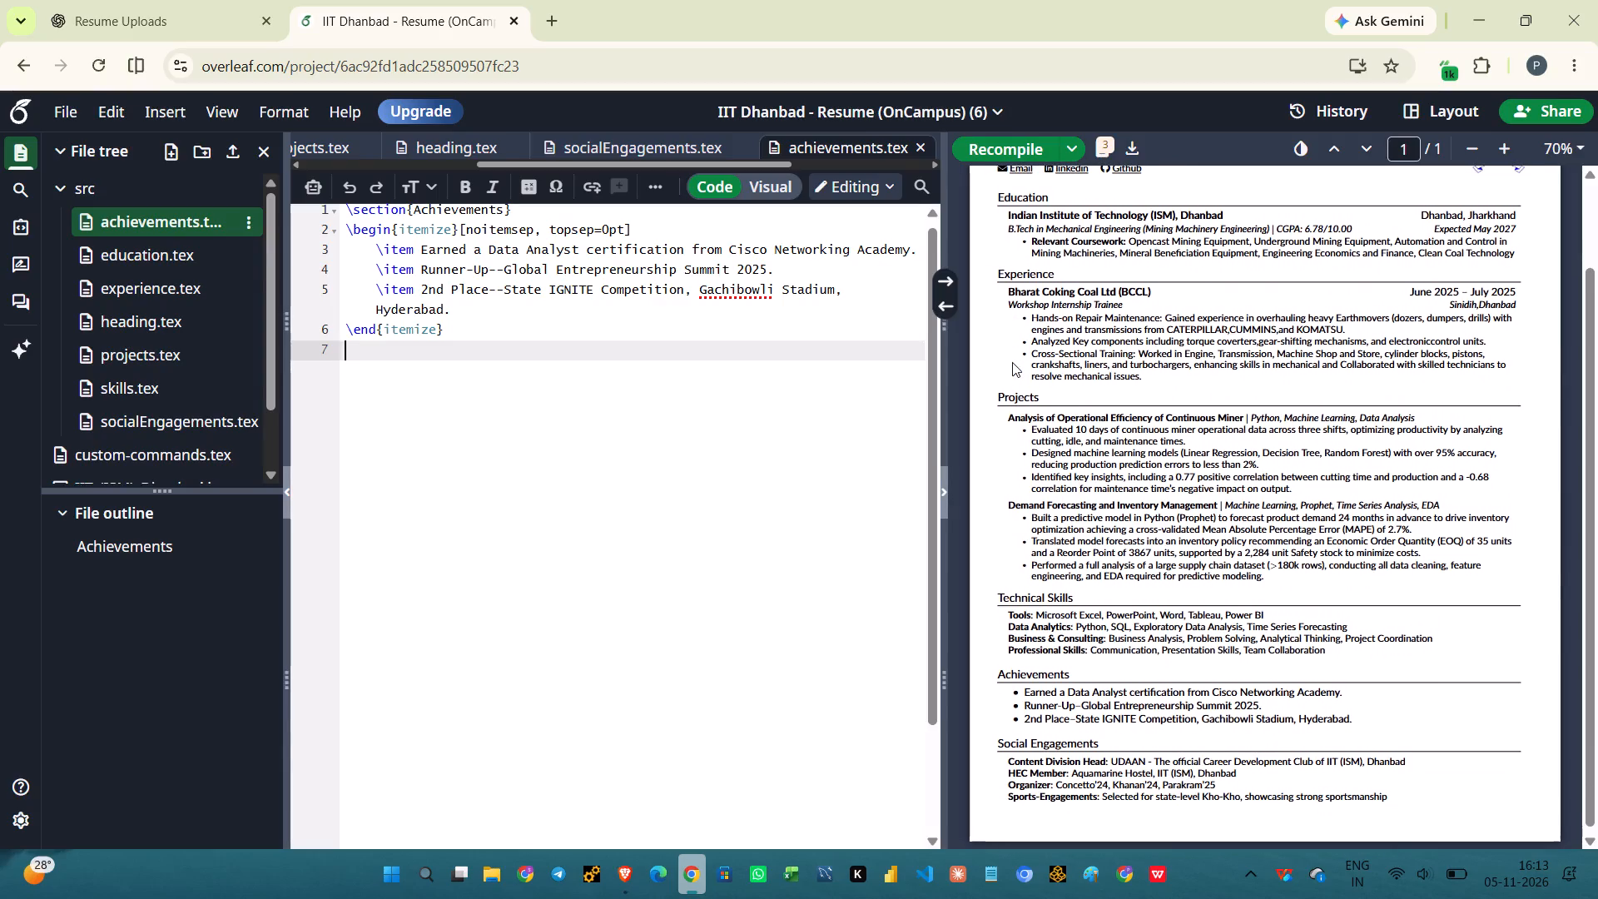
pyautogui.hscroll(1, 1012, 362)
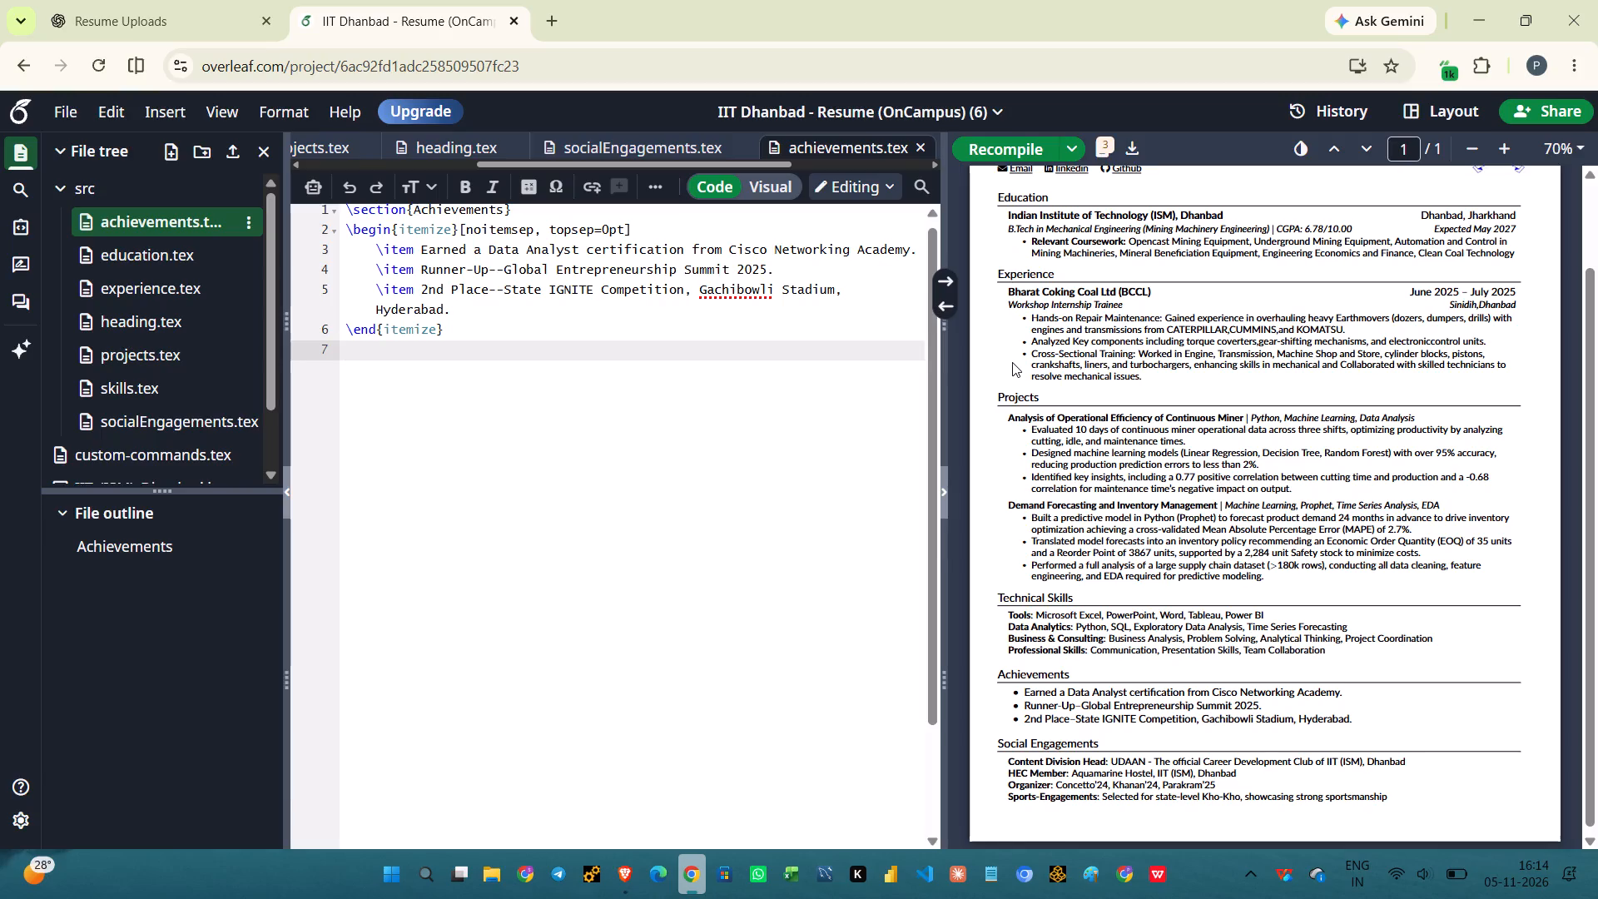
pyautogui.scroll(5, 748, 430)
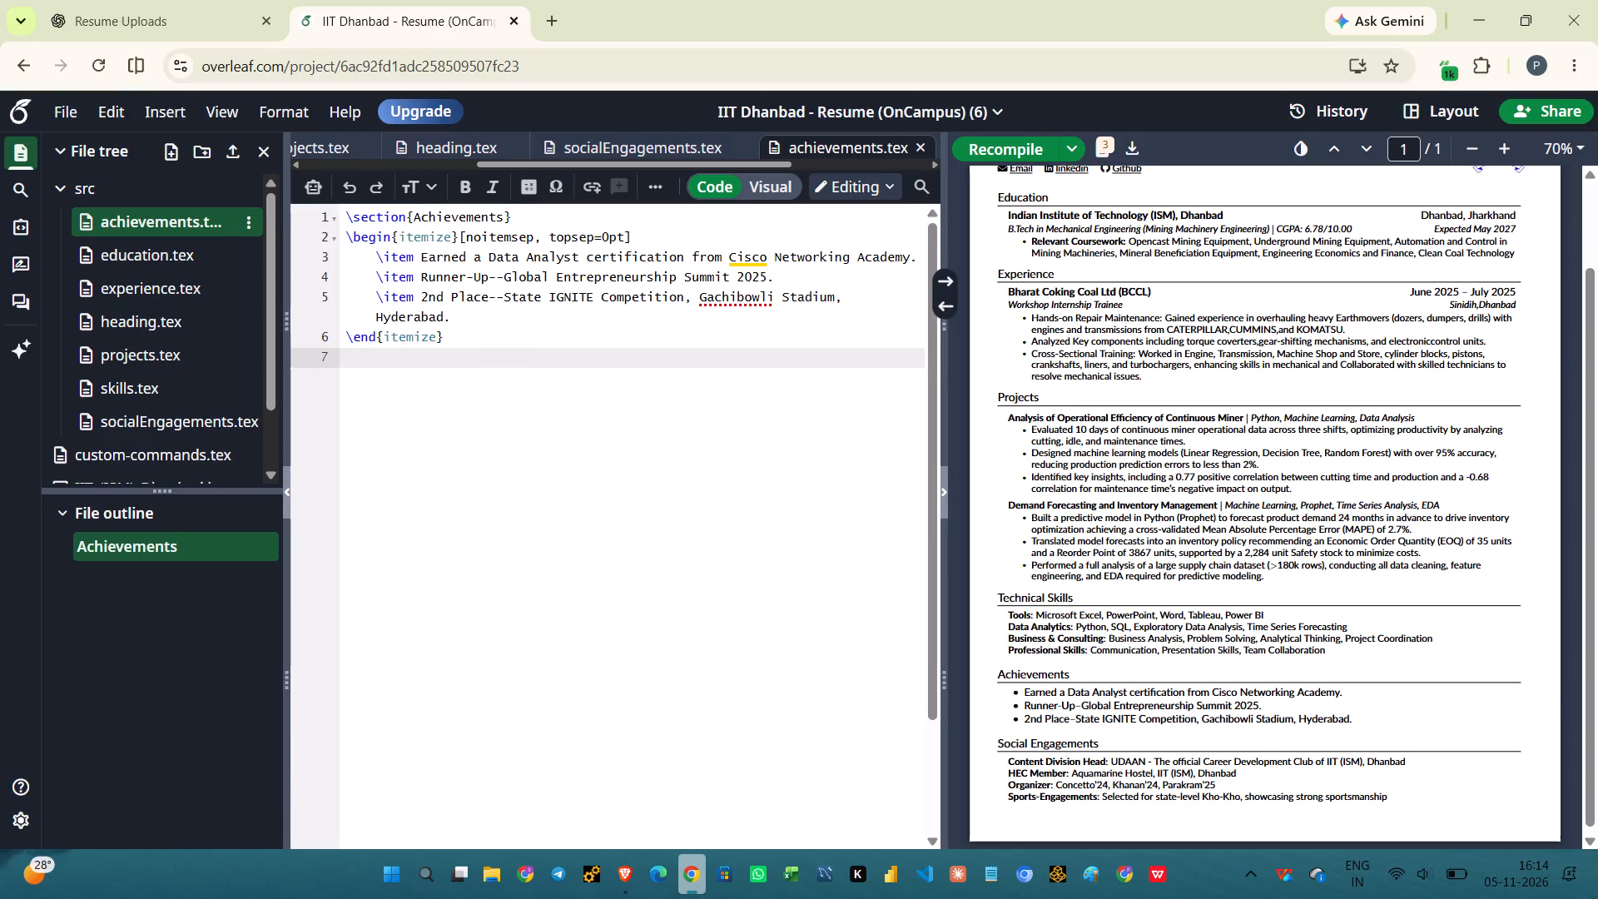
pyautogui.hscroll(1, 1109, 325)
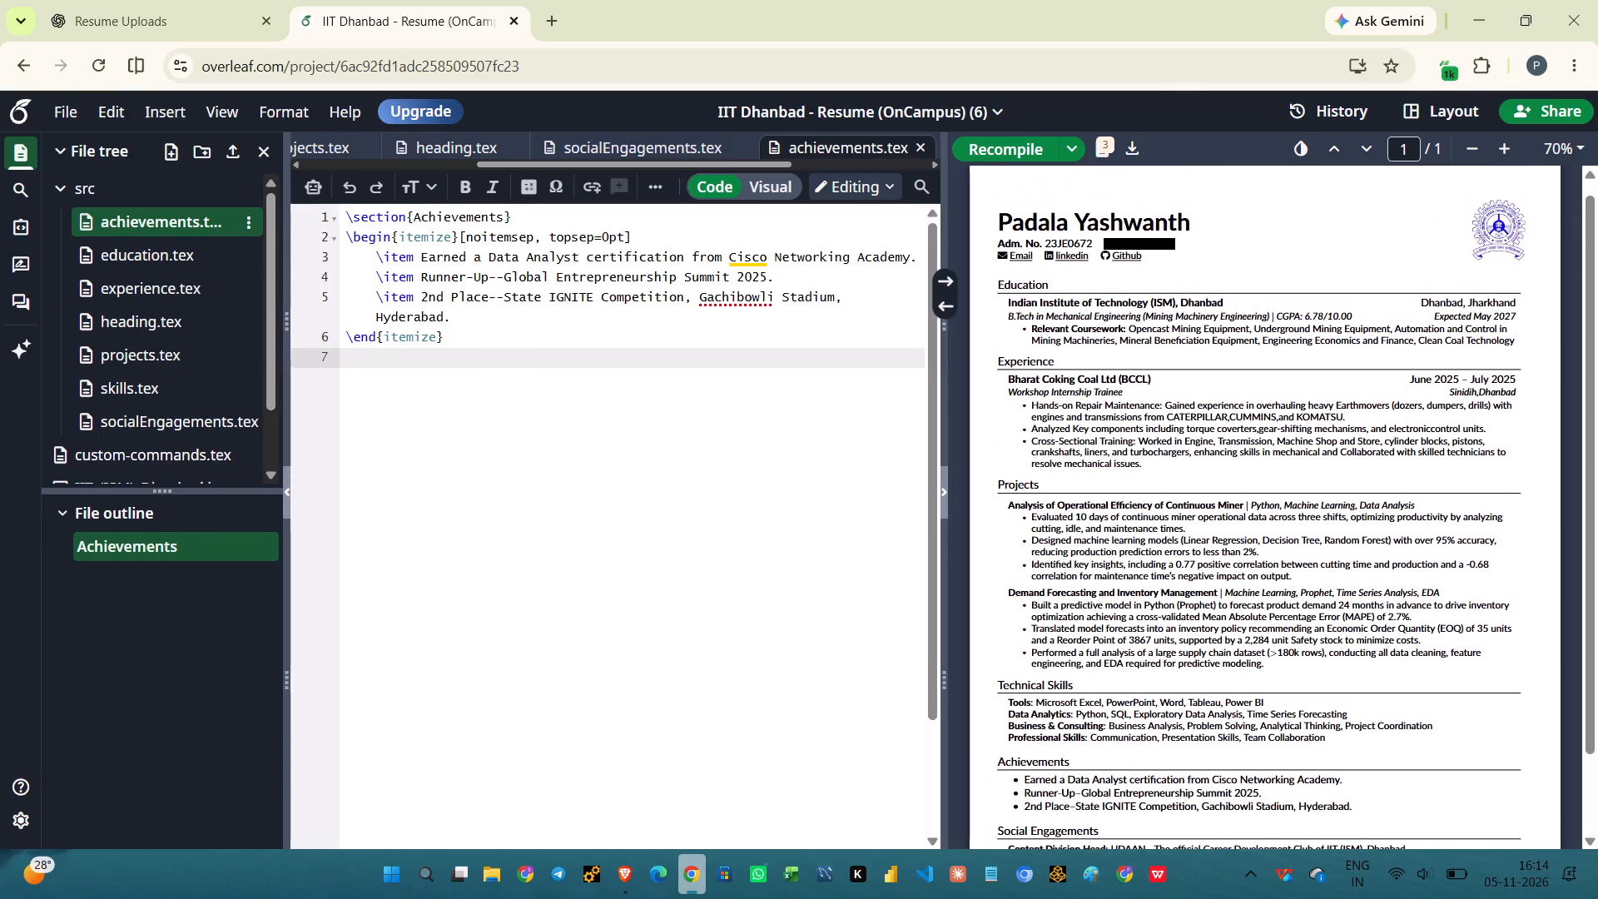
pyautogui.hscroll(2, 1109, 325)
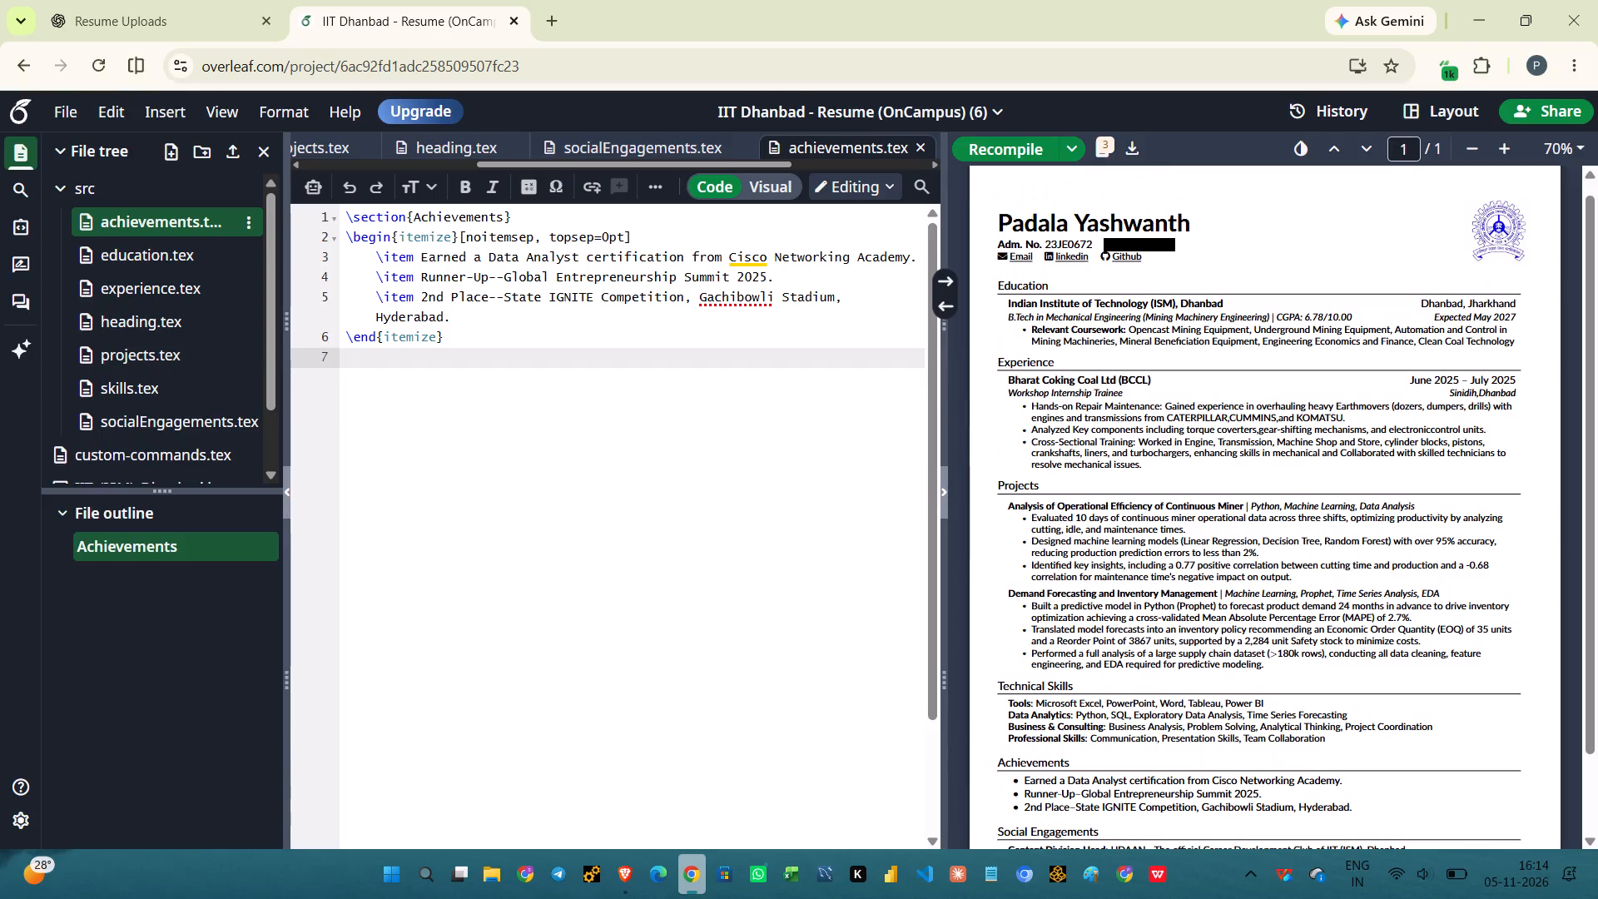
pyautogui.hscroll(5, 1109, 325)
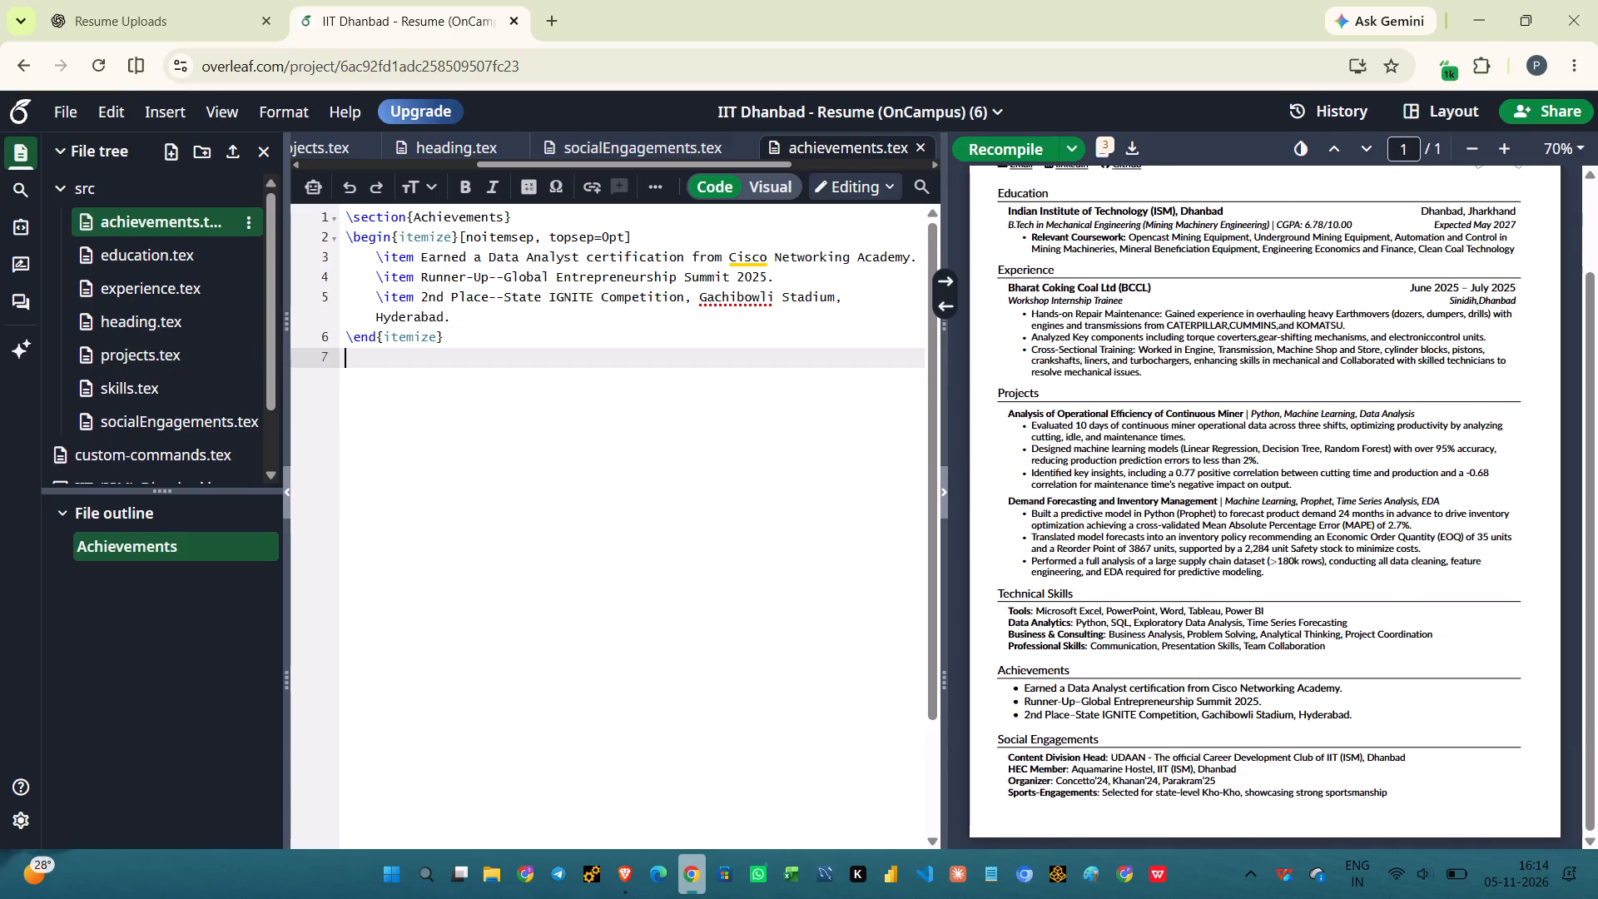
pyautogui.scroll(2, 1109, 325)
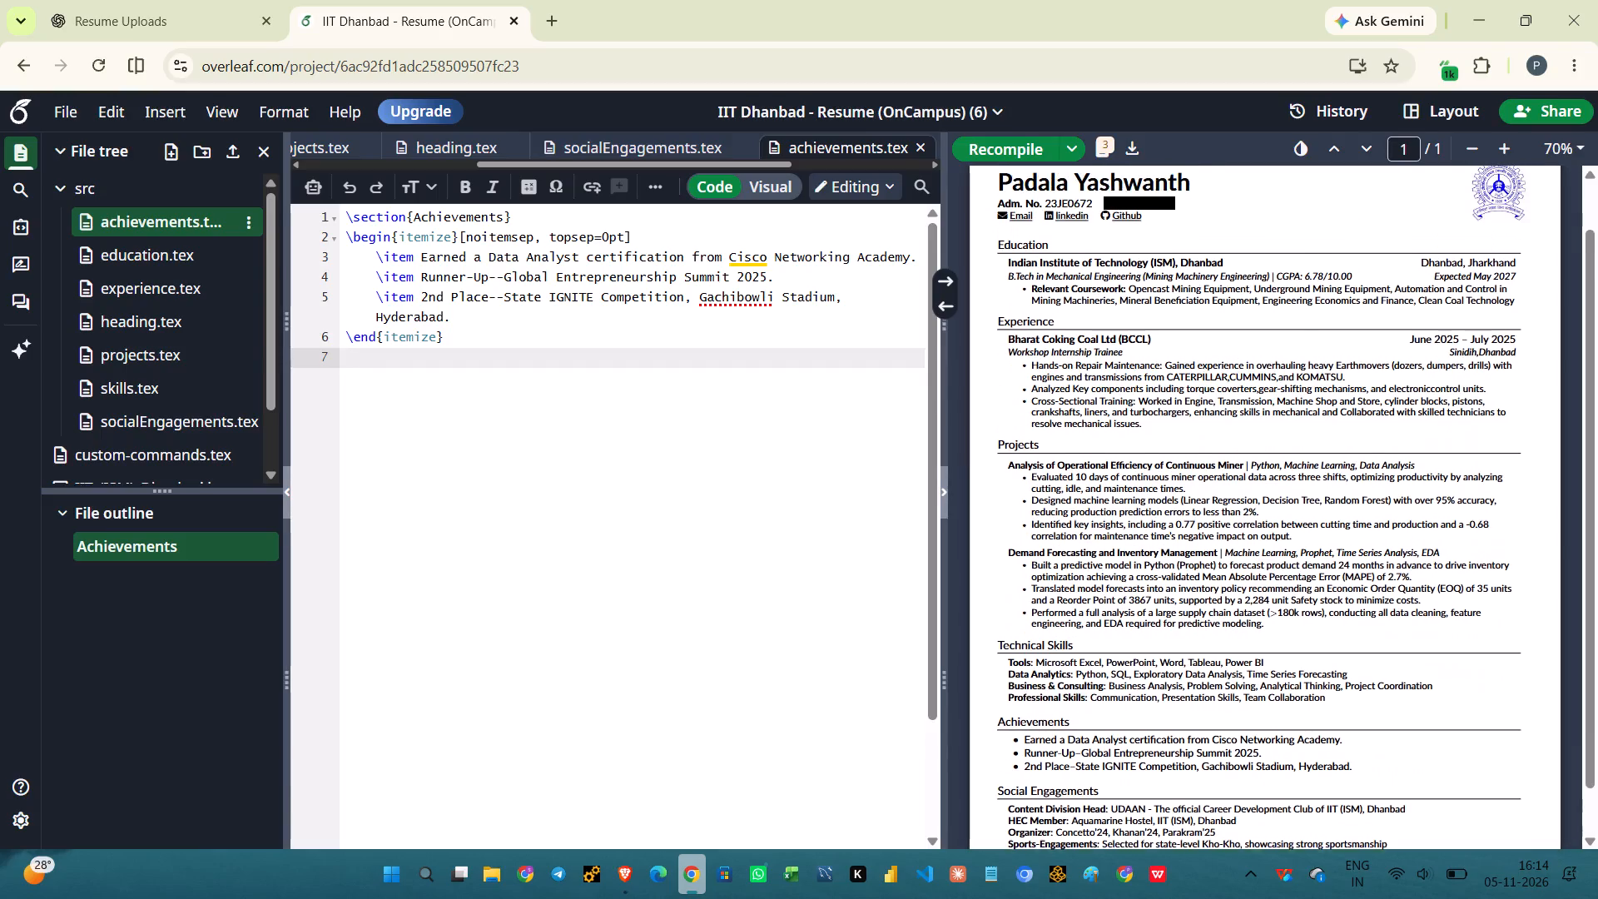
pyautogui.scroll(4, 1109, 325)
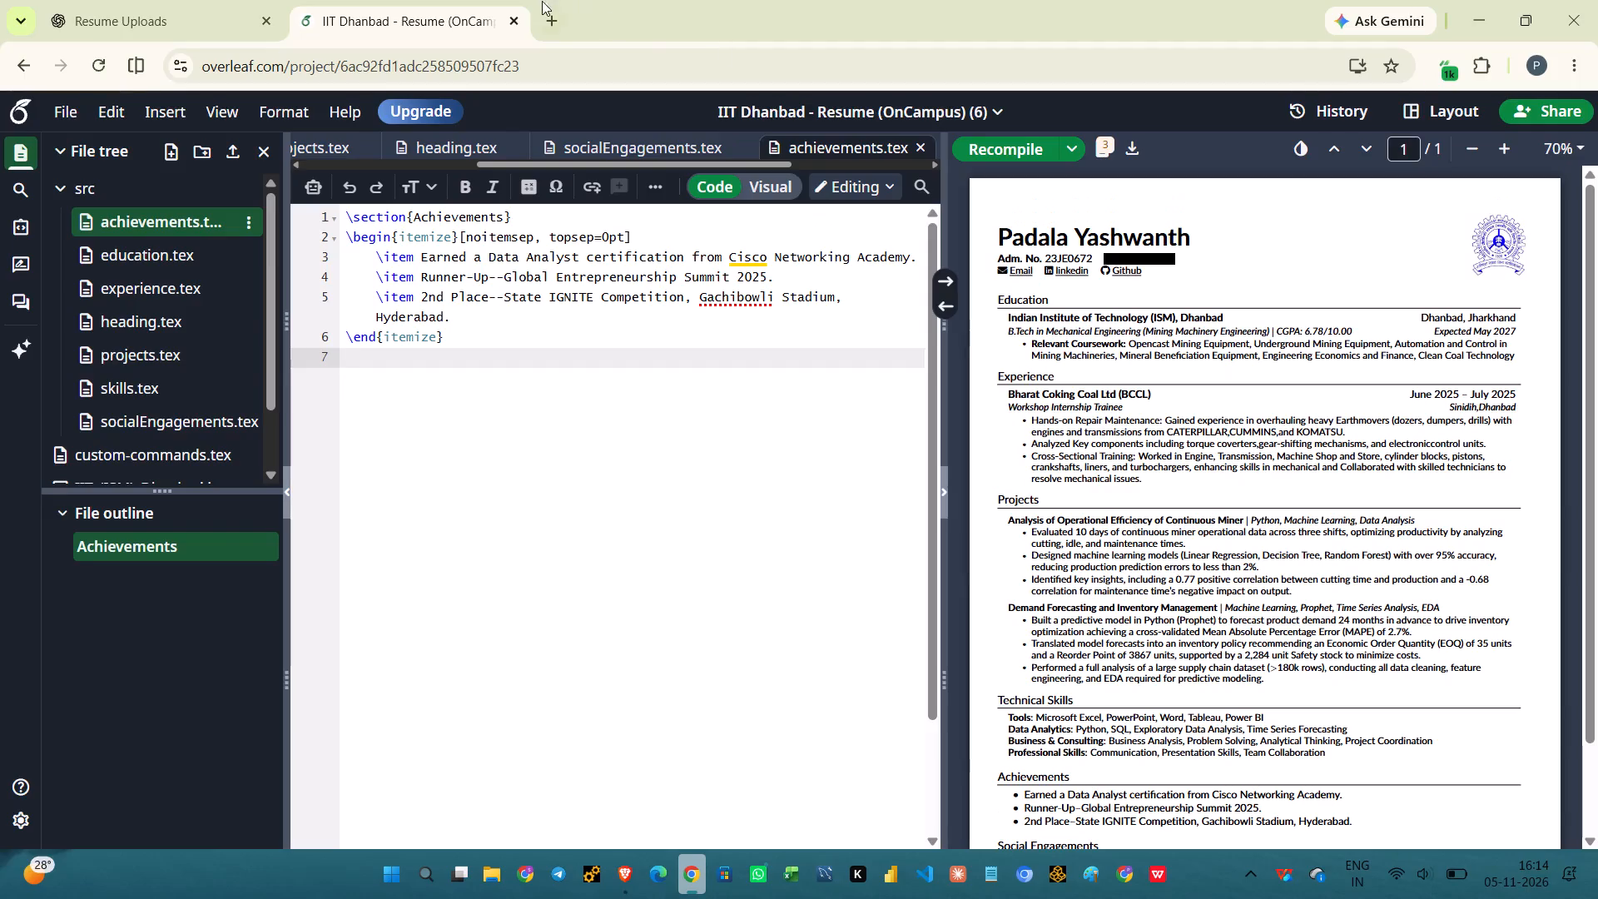
# Open a new browser tab.
pyautogui.click(550, 12)
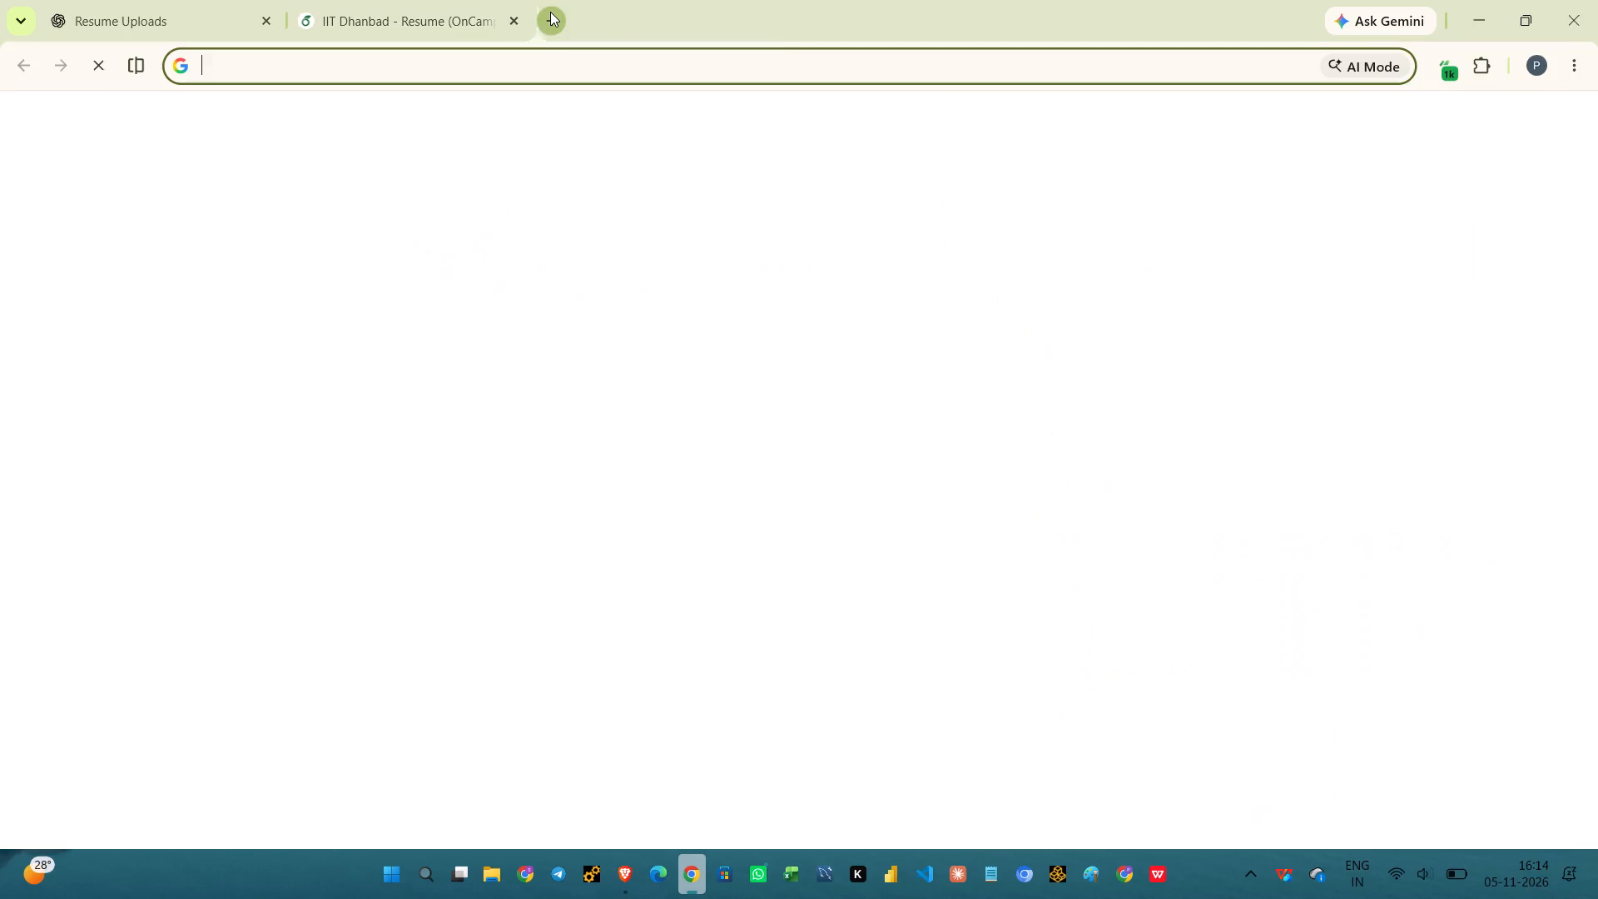
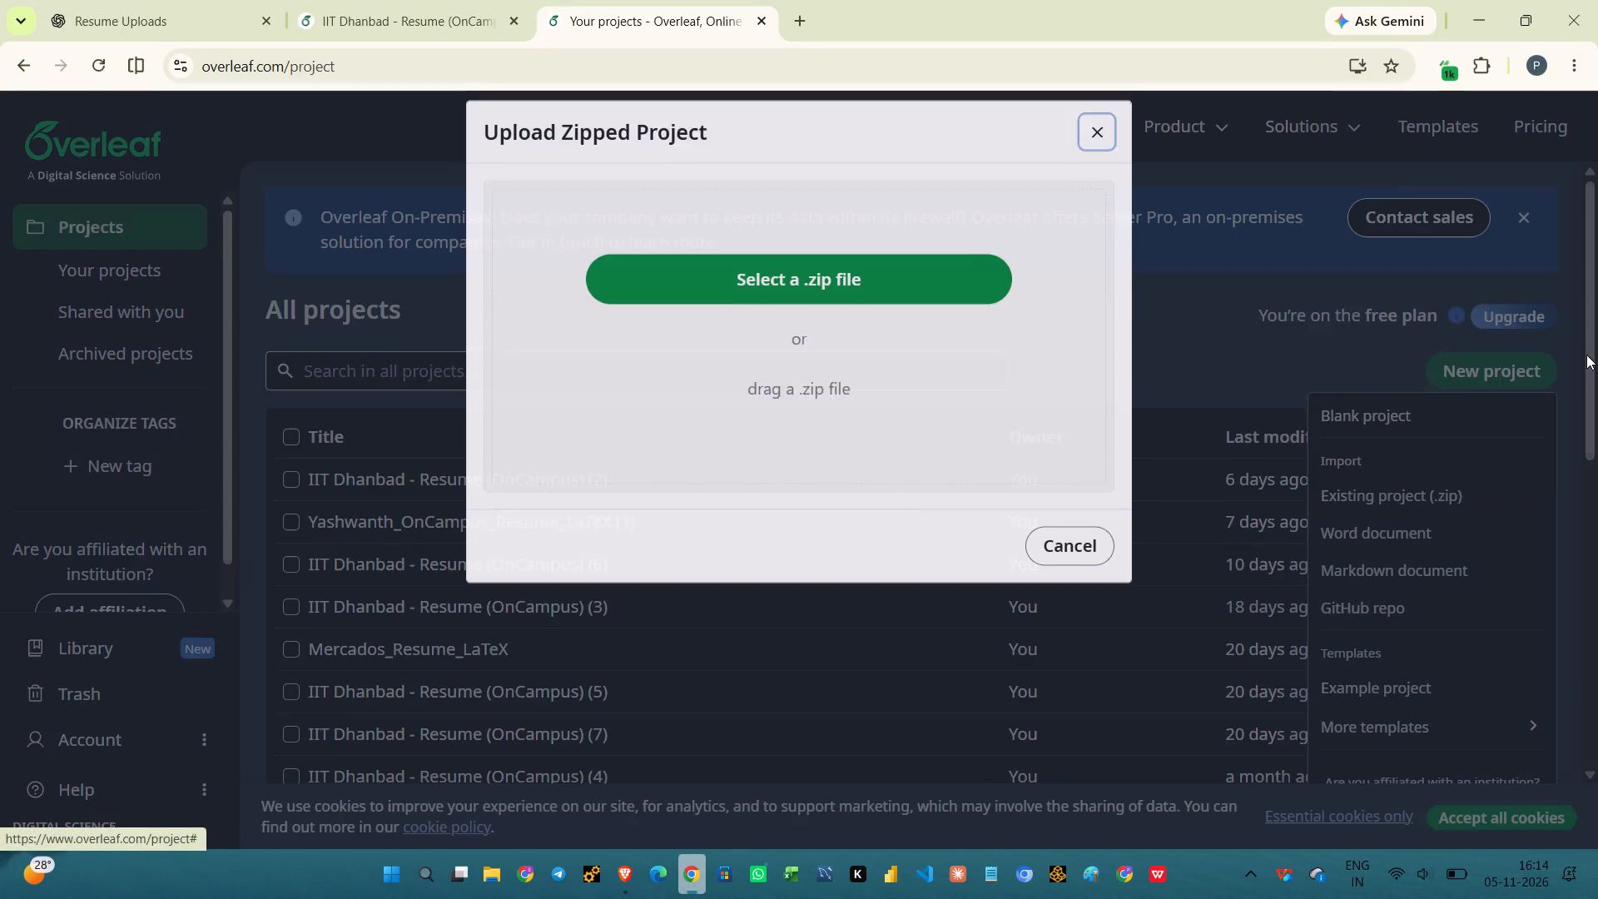
# Choose to select a zip file for the project upload, search Home for "zip" and look through the archives for a resume project.
pyautogui.click(856, 305)
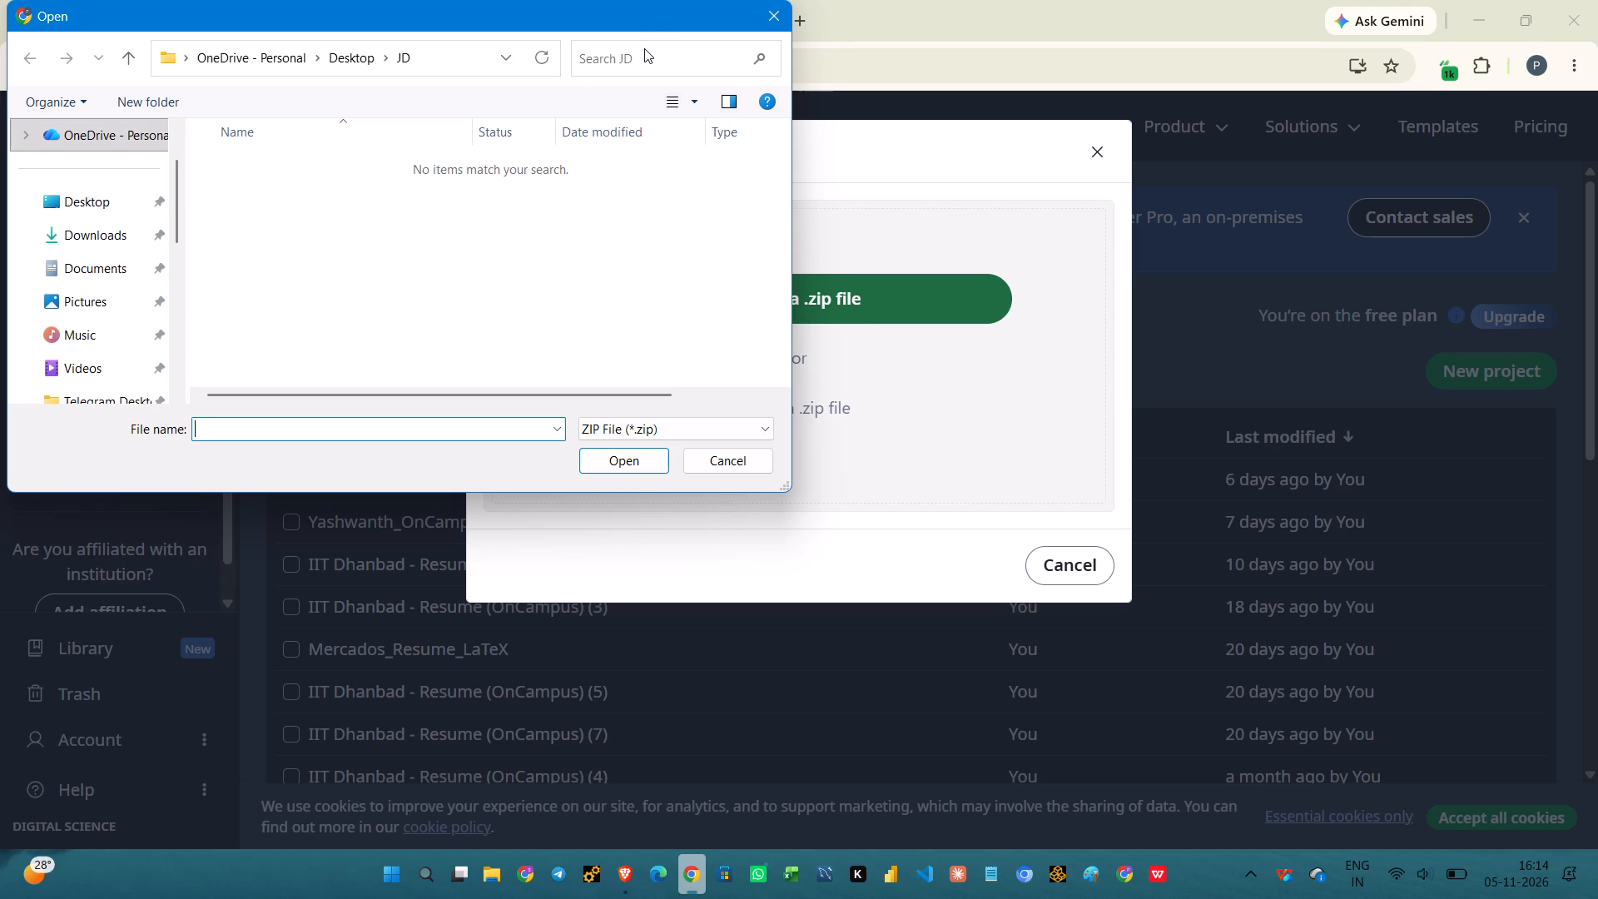
pyautogui.scroll(7, 136, 197)
pyautogui.click(135, 152)
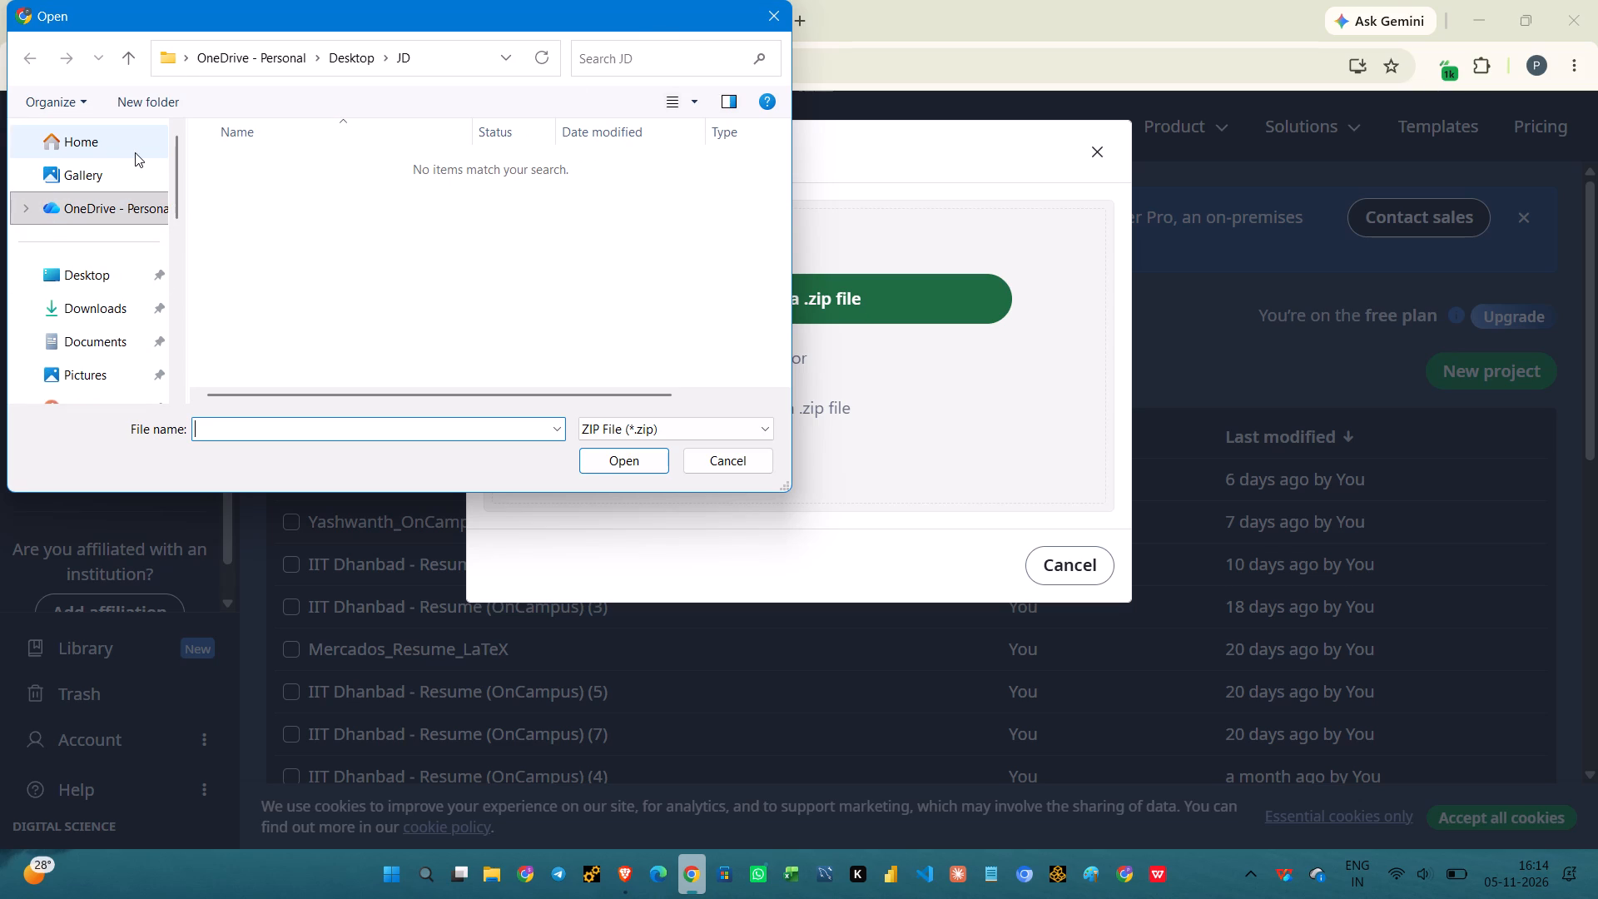
pyautogui.click(601, 51)
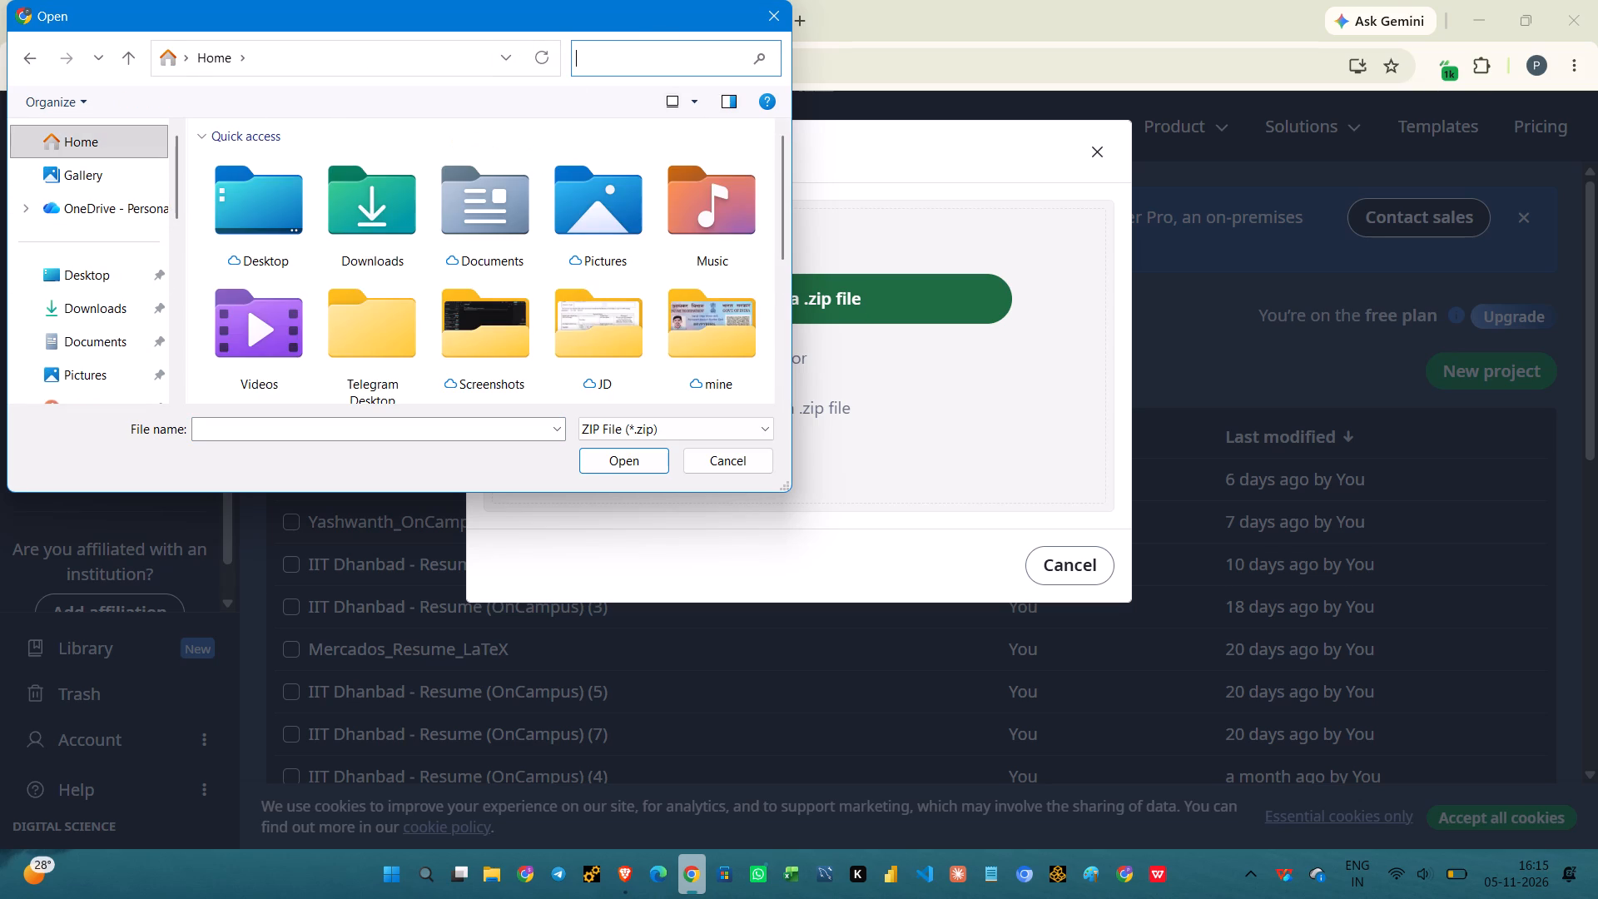
pyautogui.write('zi')
pyautogui.press('p')
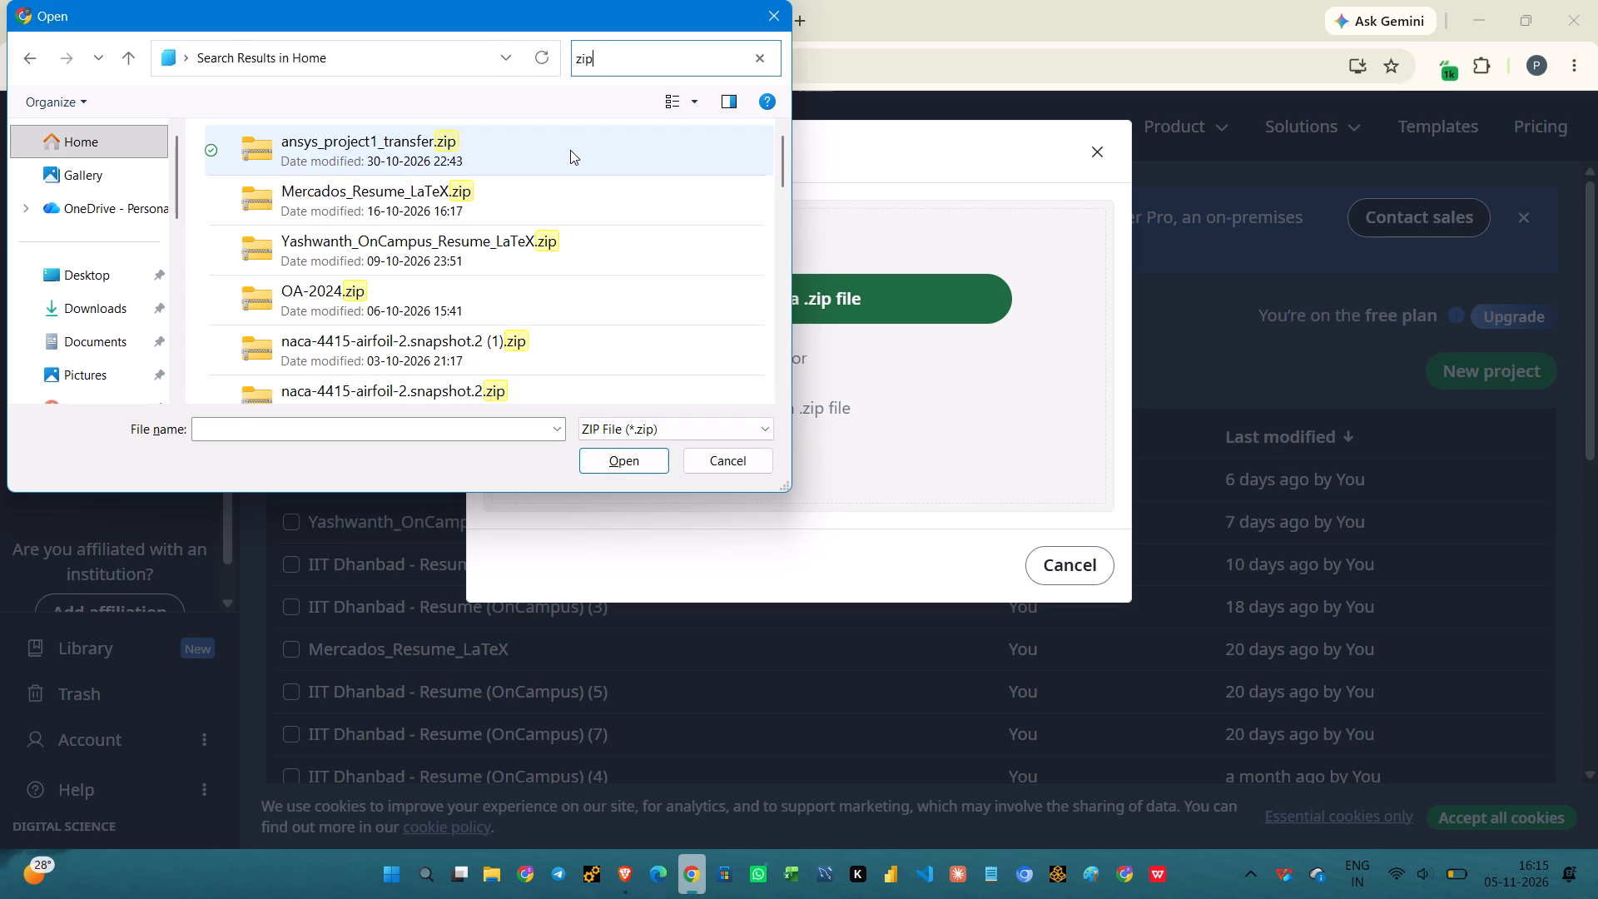
pyautogui.scroll(-1, 540, 231)
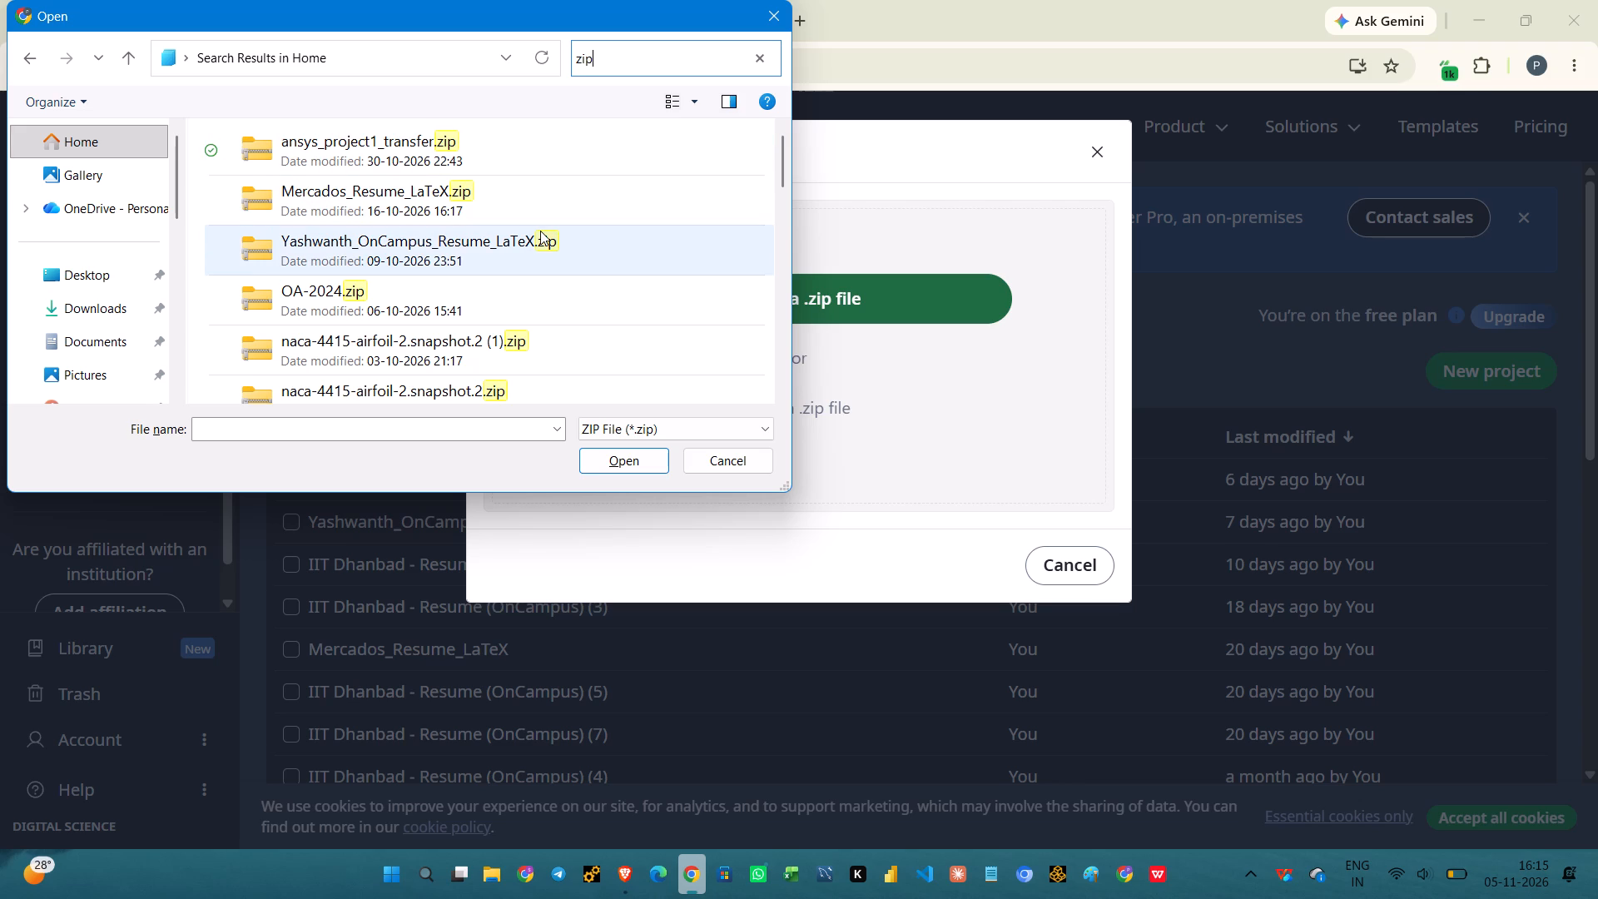
pyautogui.scroll(-2, 540, 231)
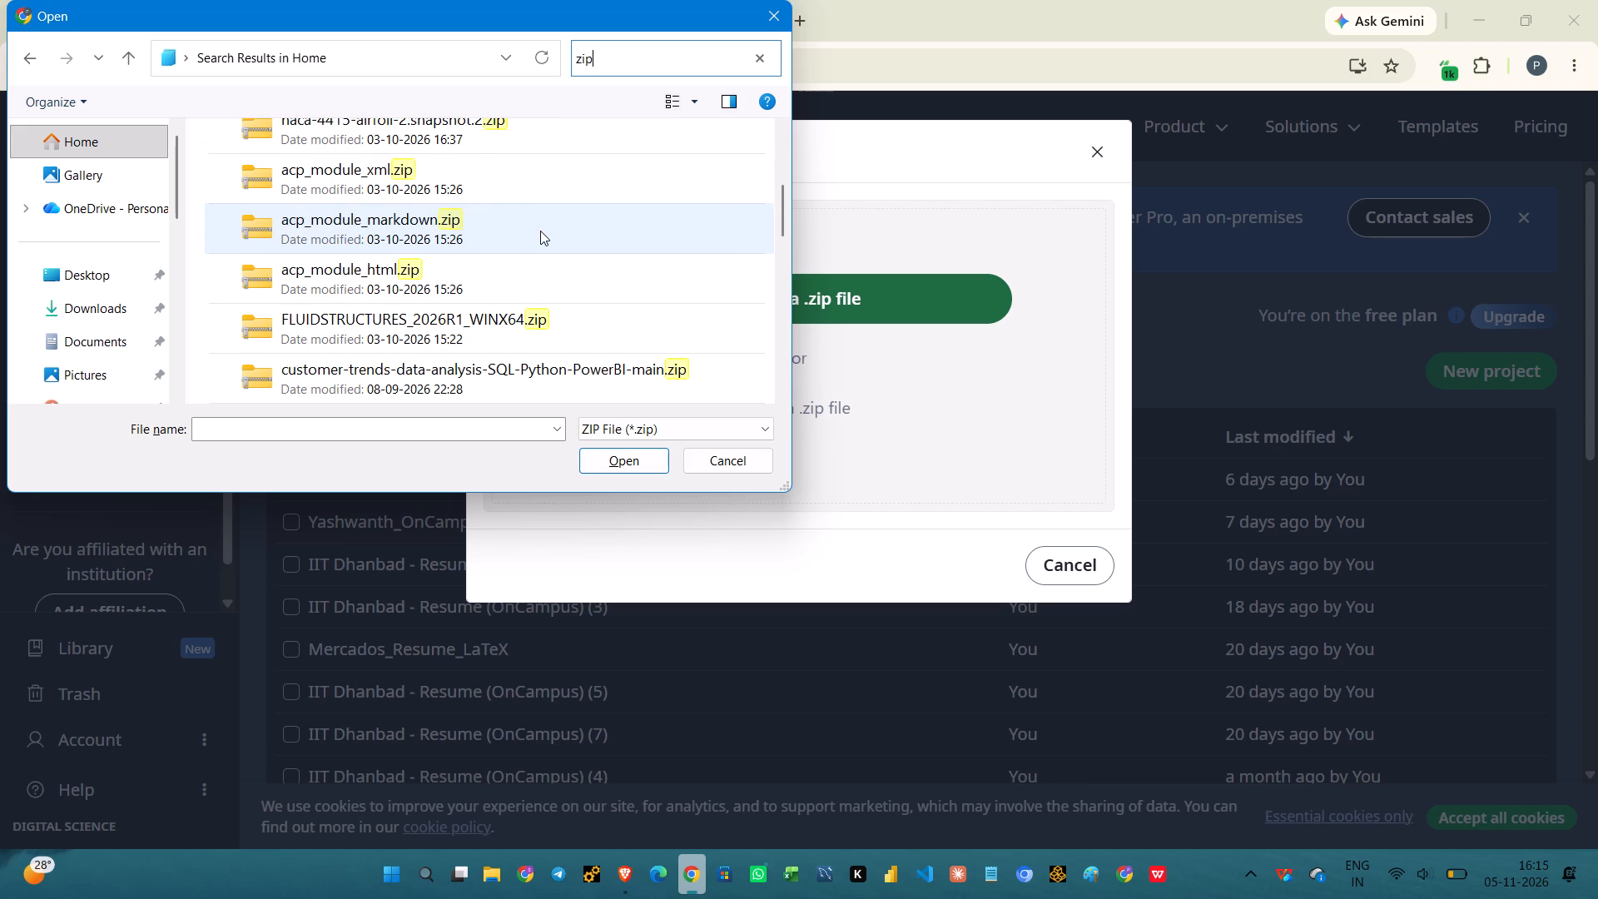
pyautogui.scroll(-2, 503, 264)
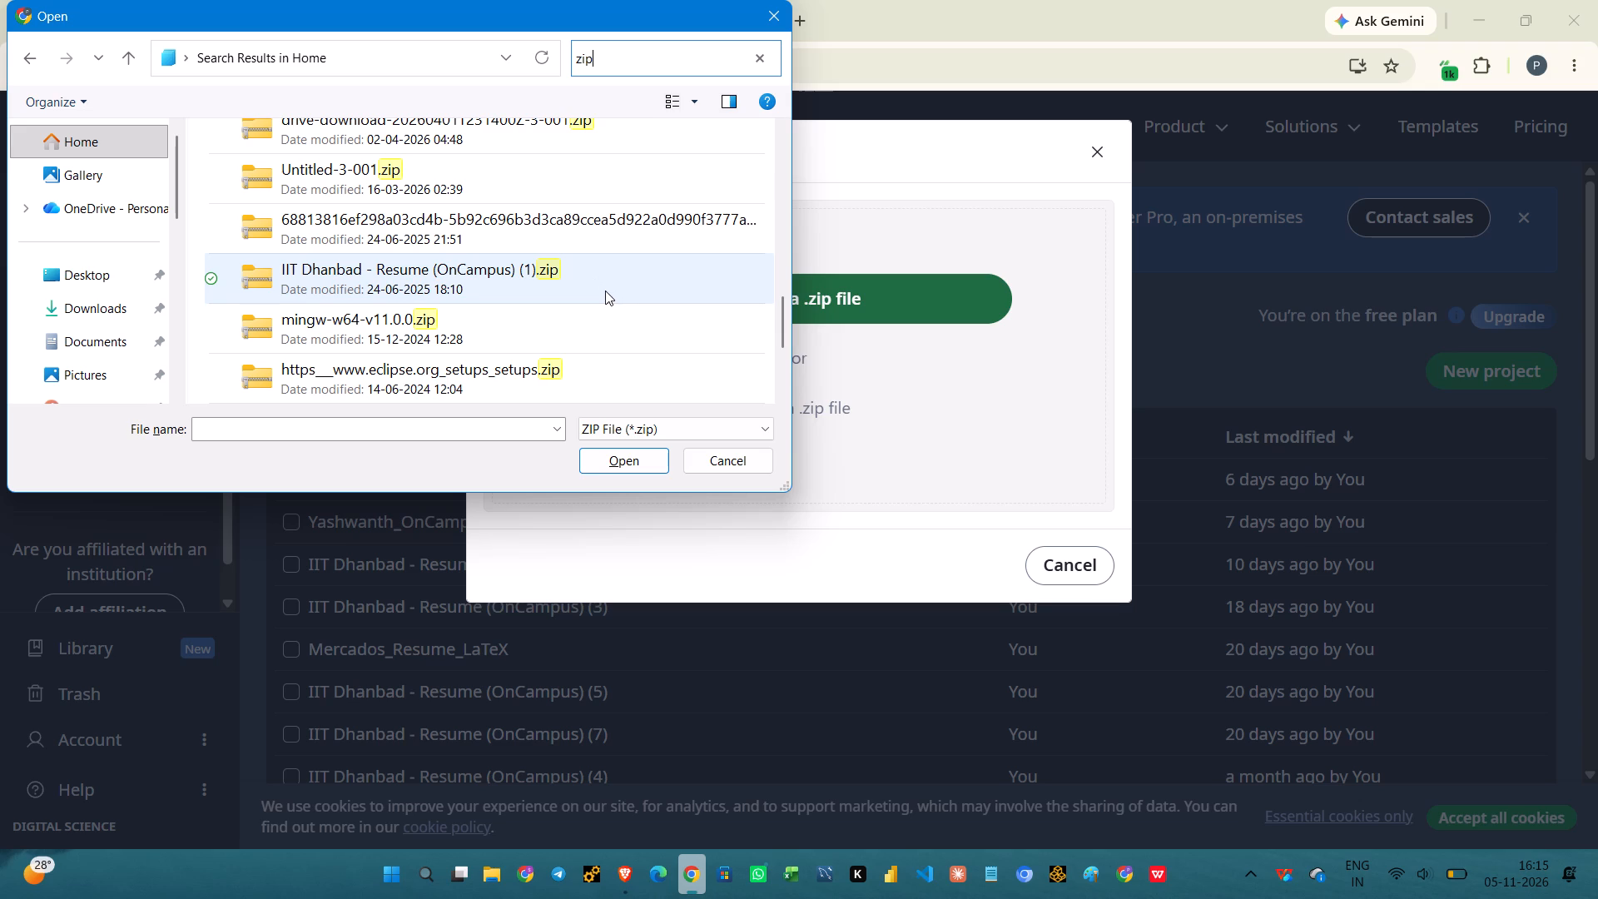
pyautogui.scroll(1, 604, 291)
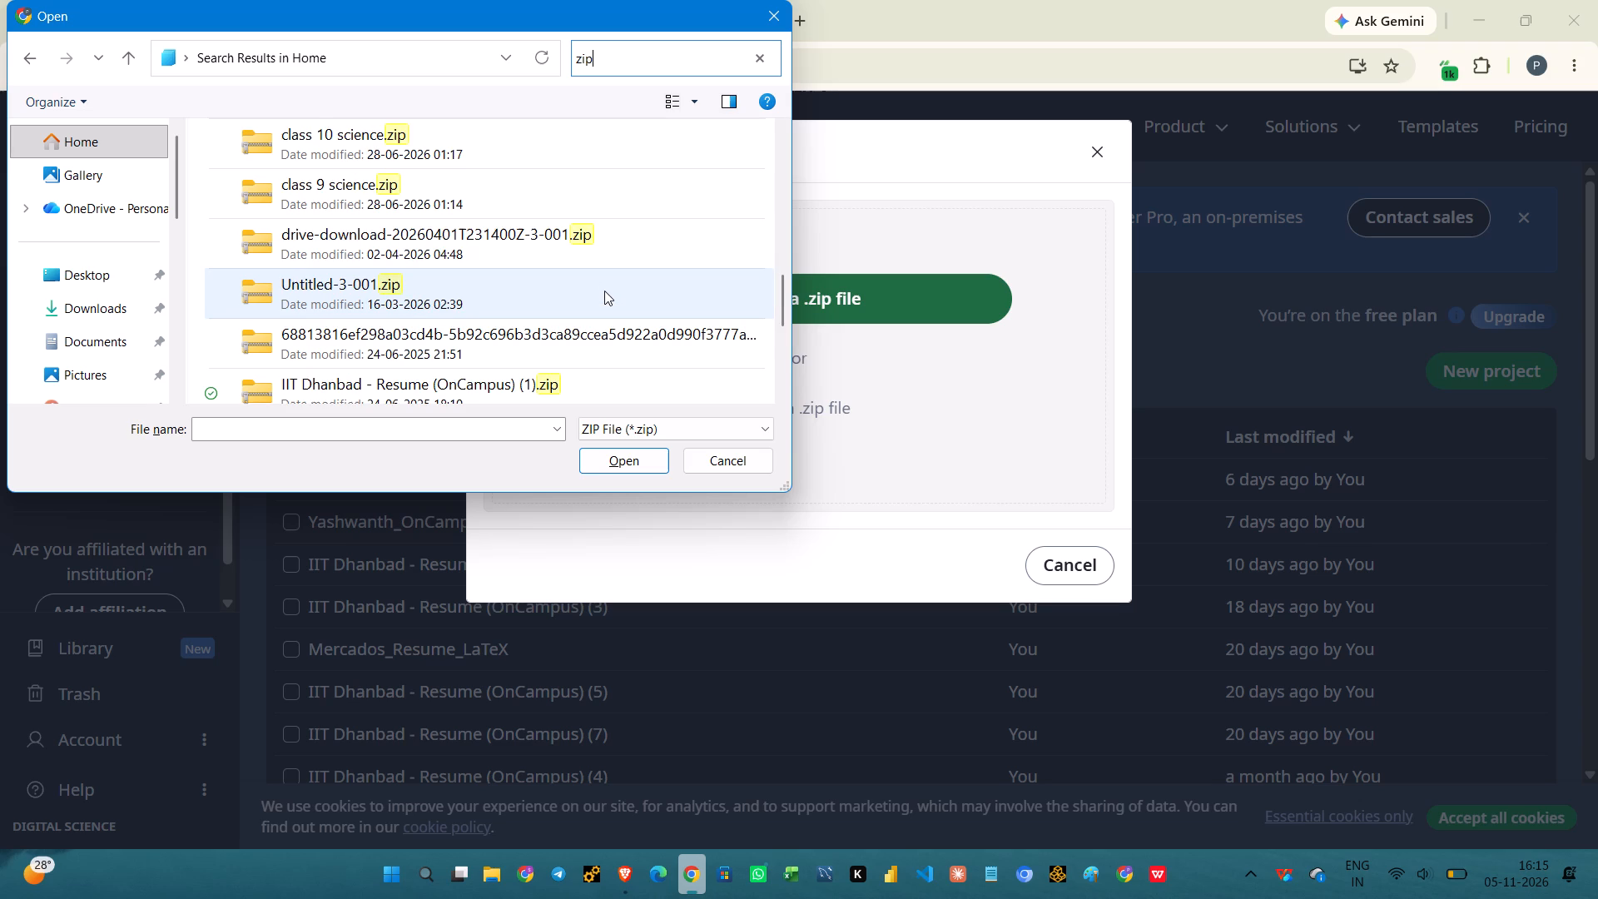
pyautogui.scroll(3, 604, 291)
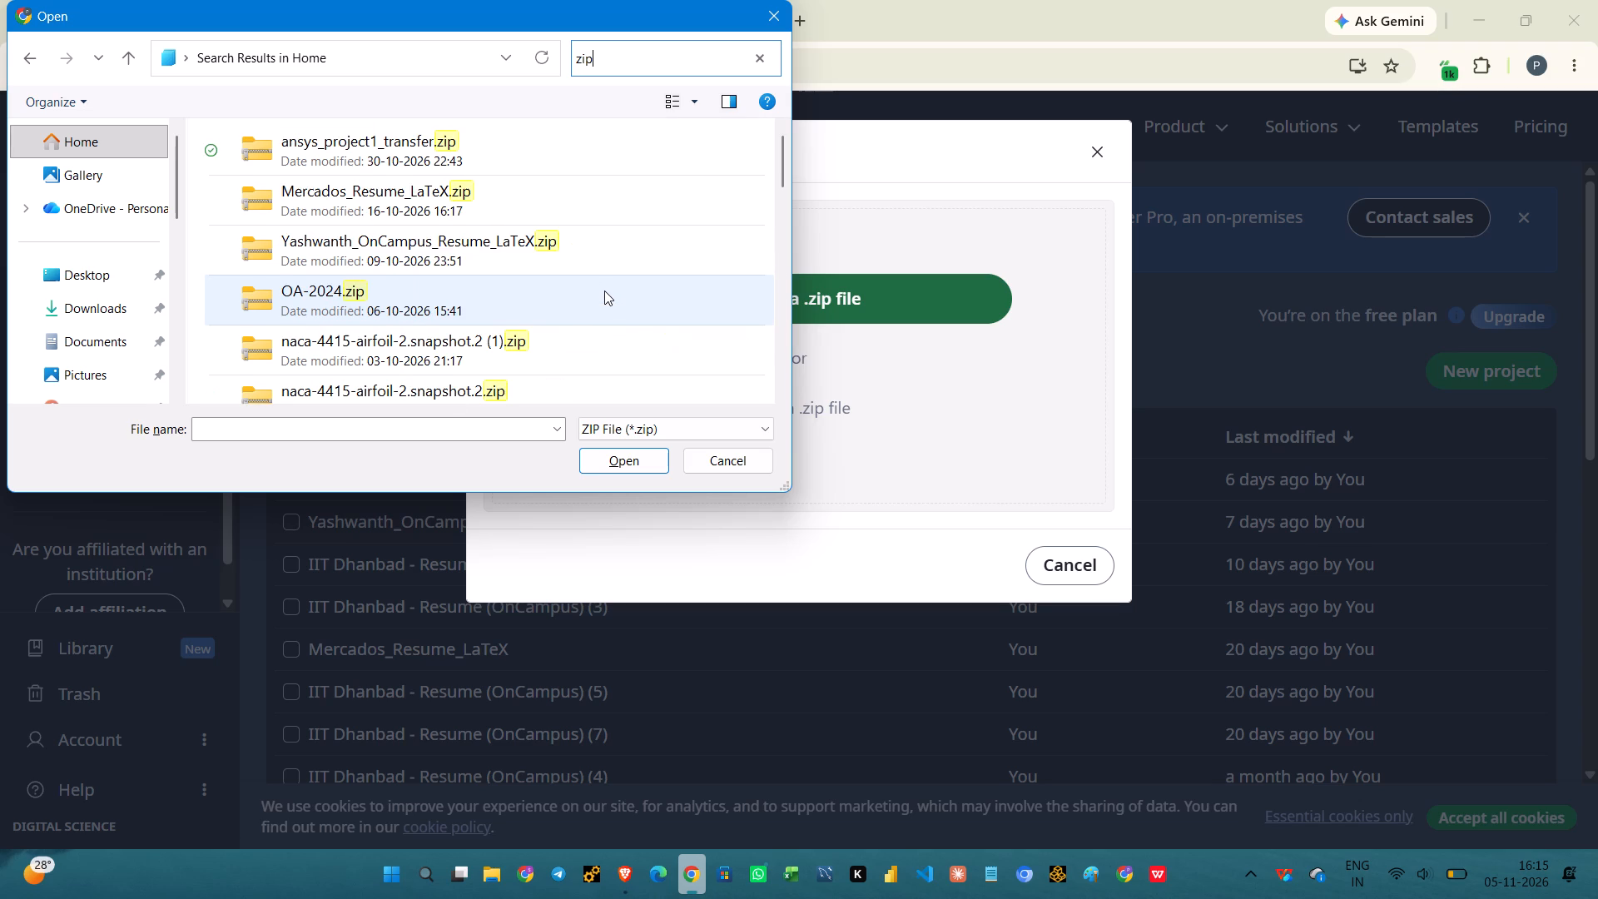
pyautogui.scroll(-3, 622, 208)
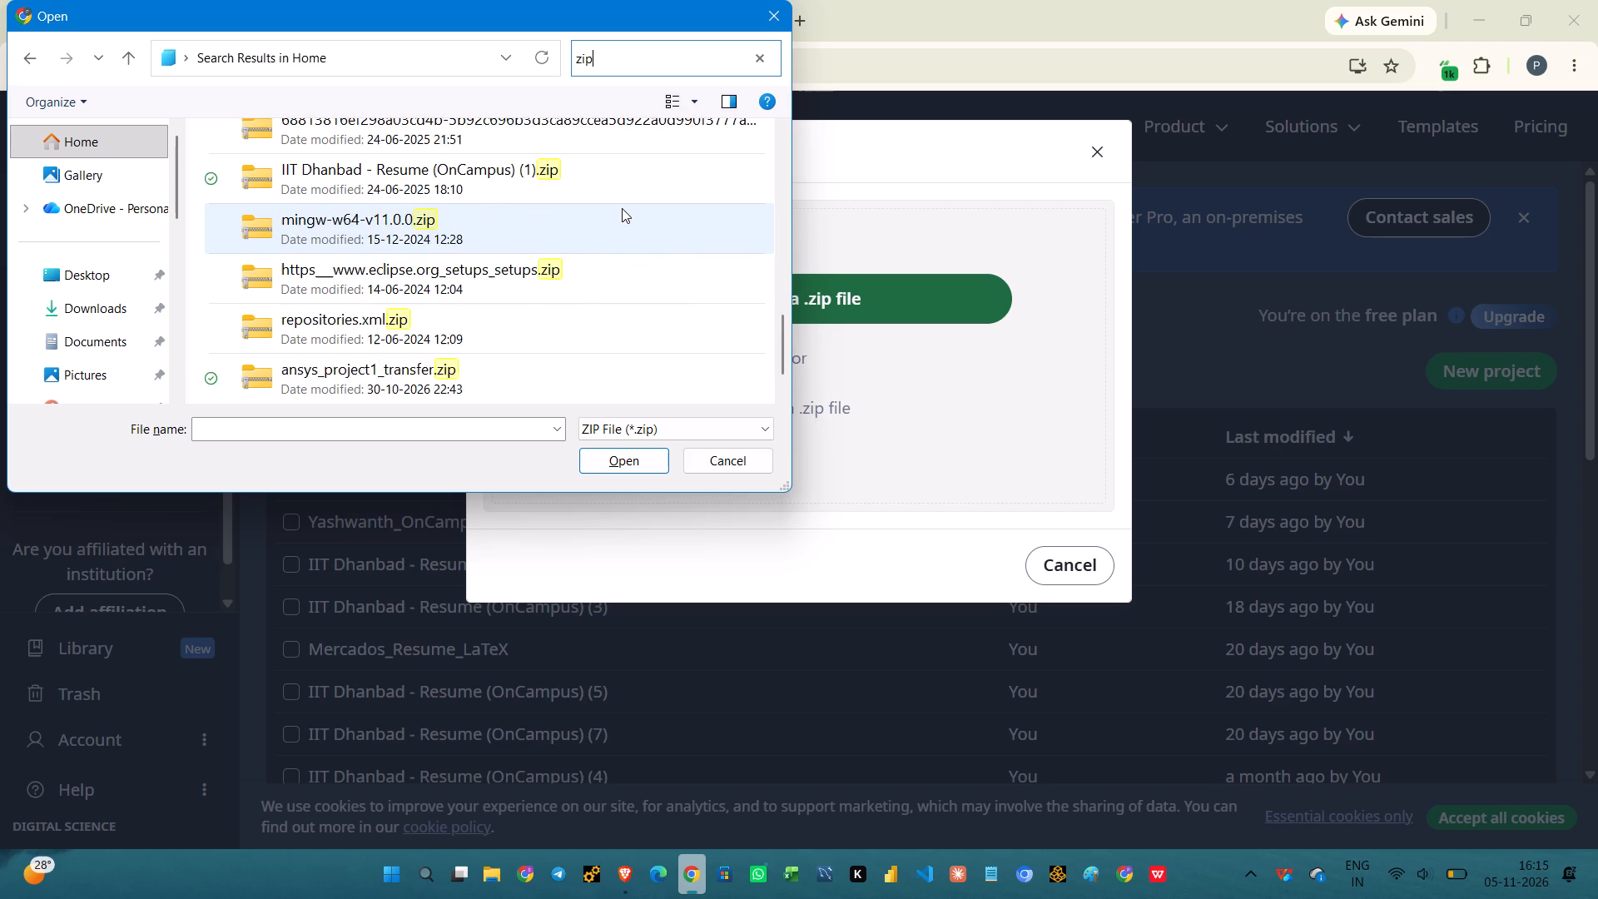
# Search Home for "resume" instead and upload IIT Dhanbad - Resume (OnCampus) (2).zip as a new project.
pyautogui.click(649, 54)
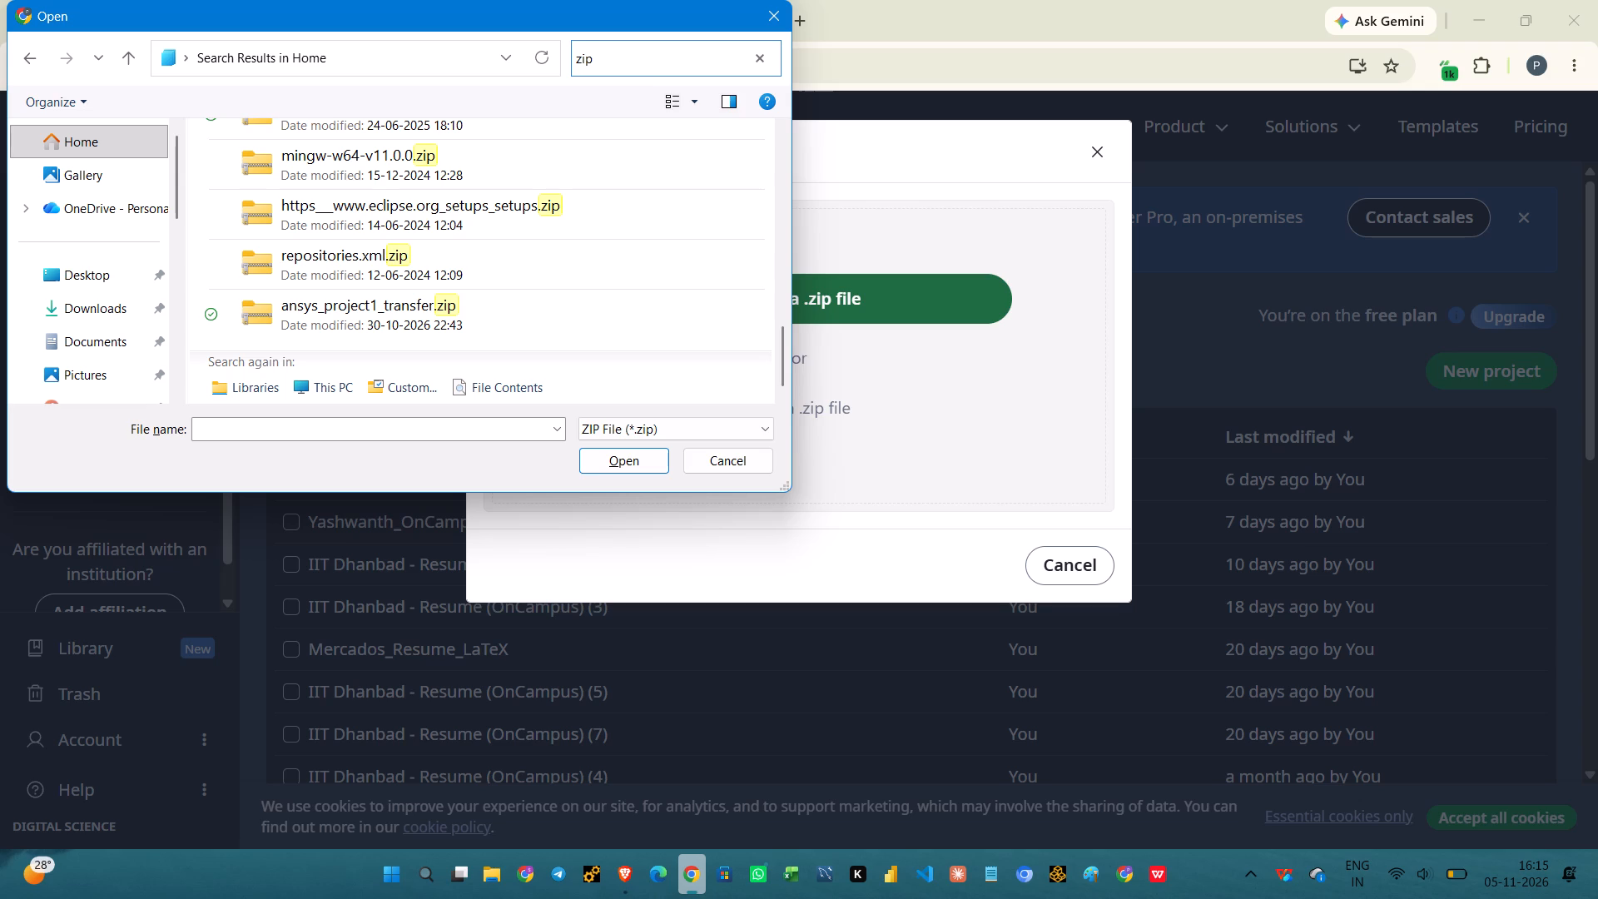
pyautogui.press('BackSpace')
pyautogui.press('BackSpace')
pyautogui.press('BackSpace')
pyautogui.press('BackSpace')
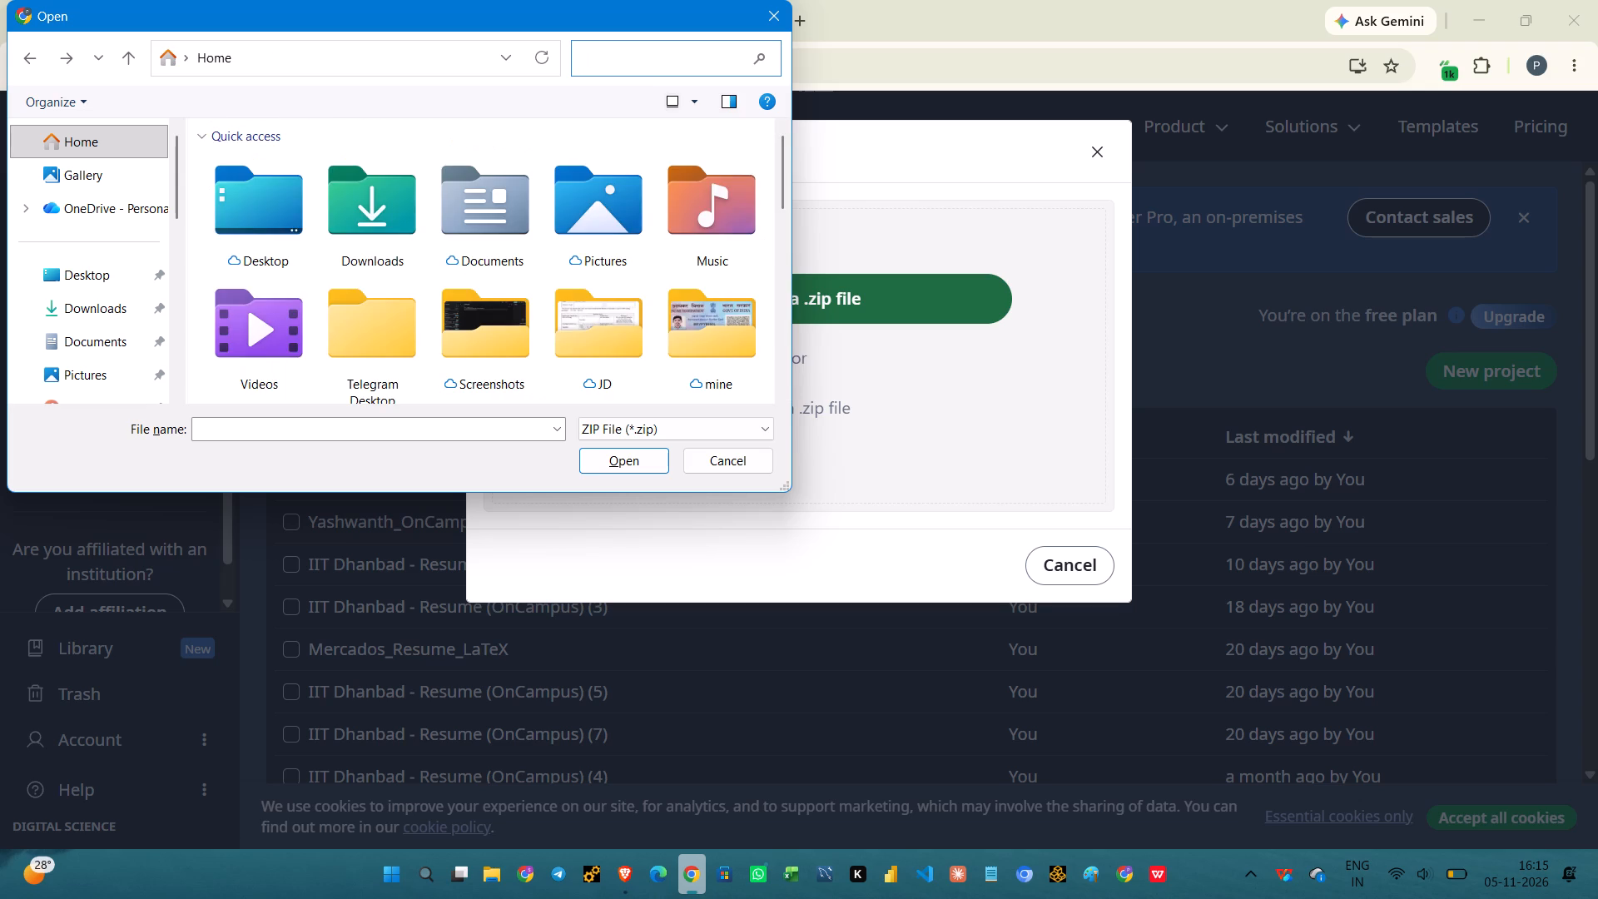
pyautogui.write('resume')
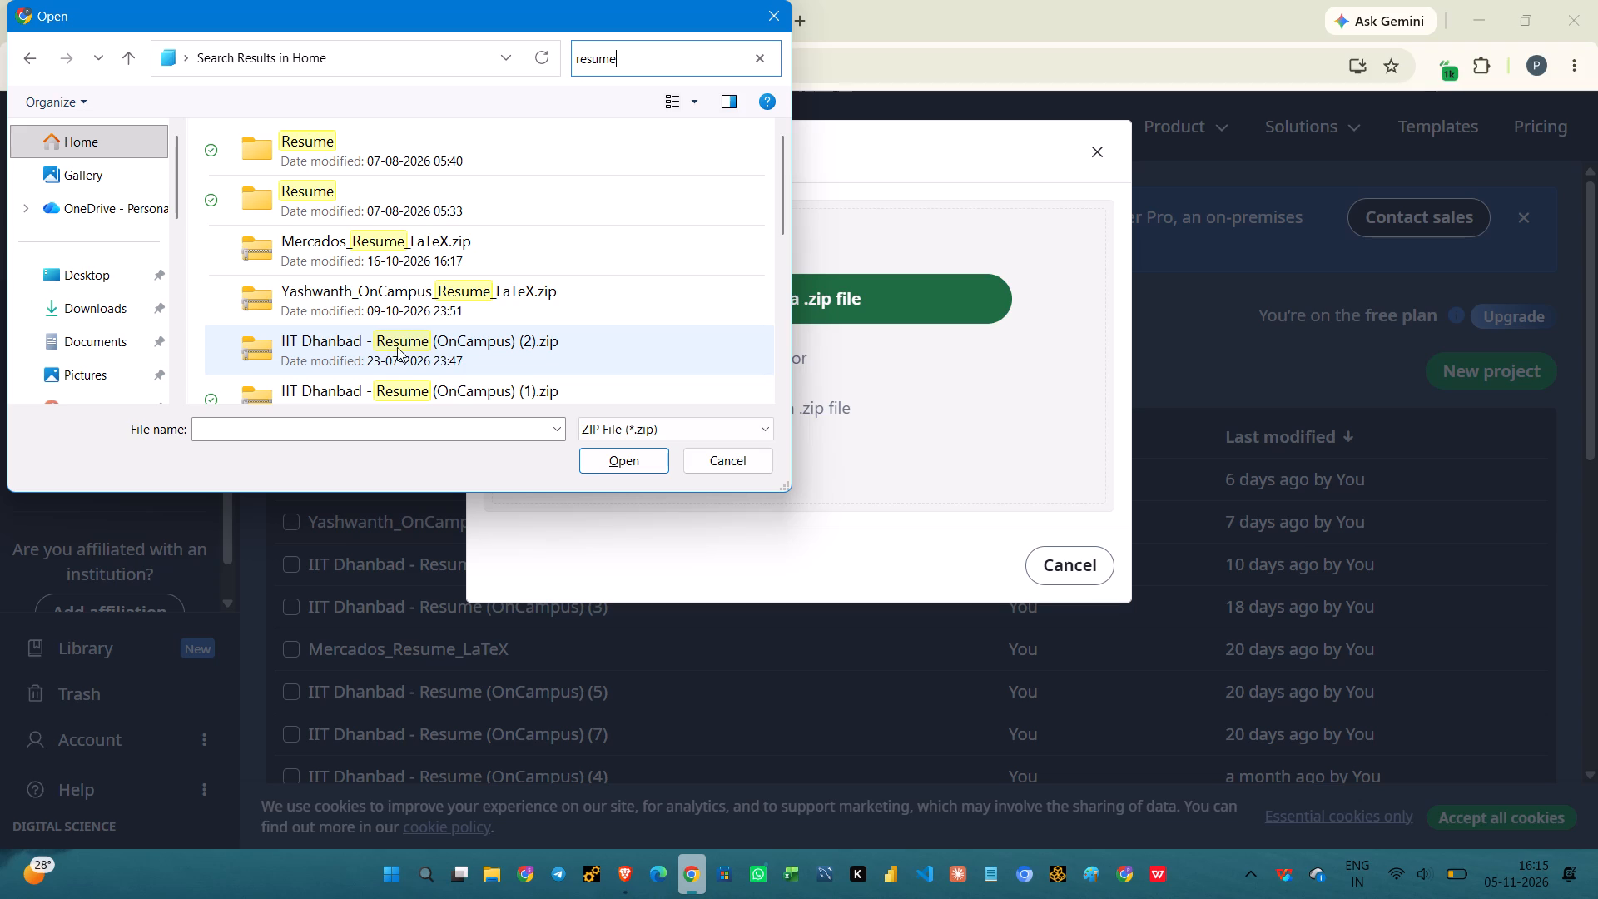
pyautogui.click(504, 347)
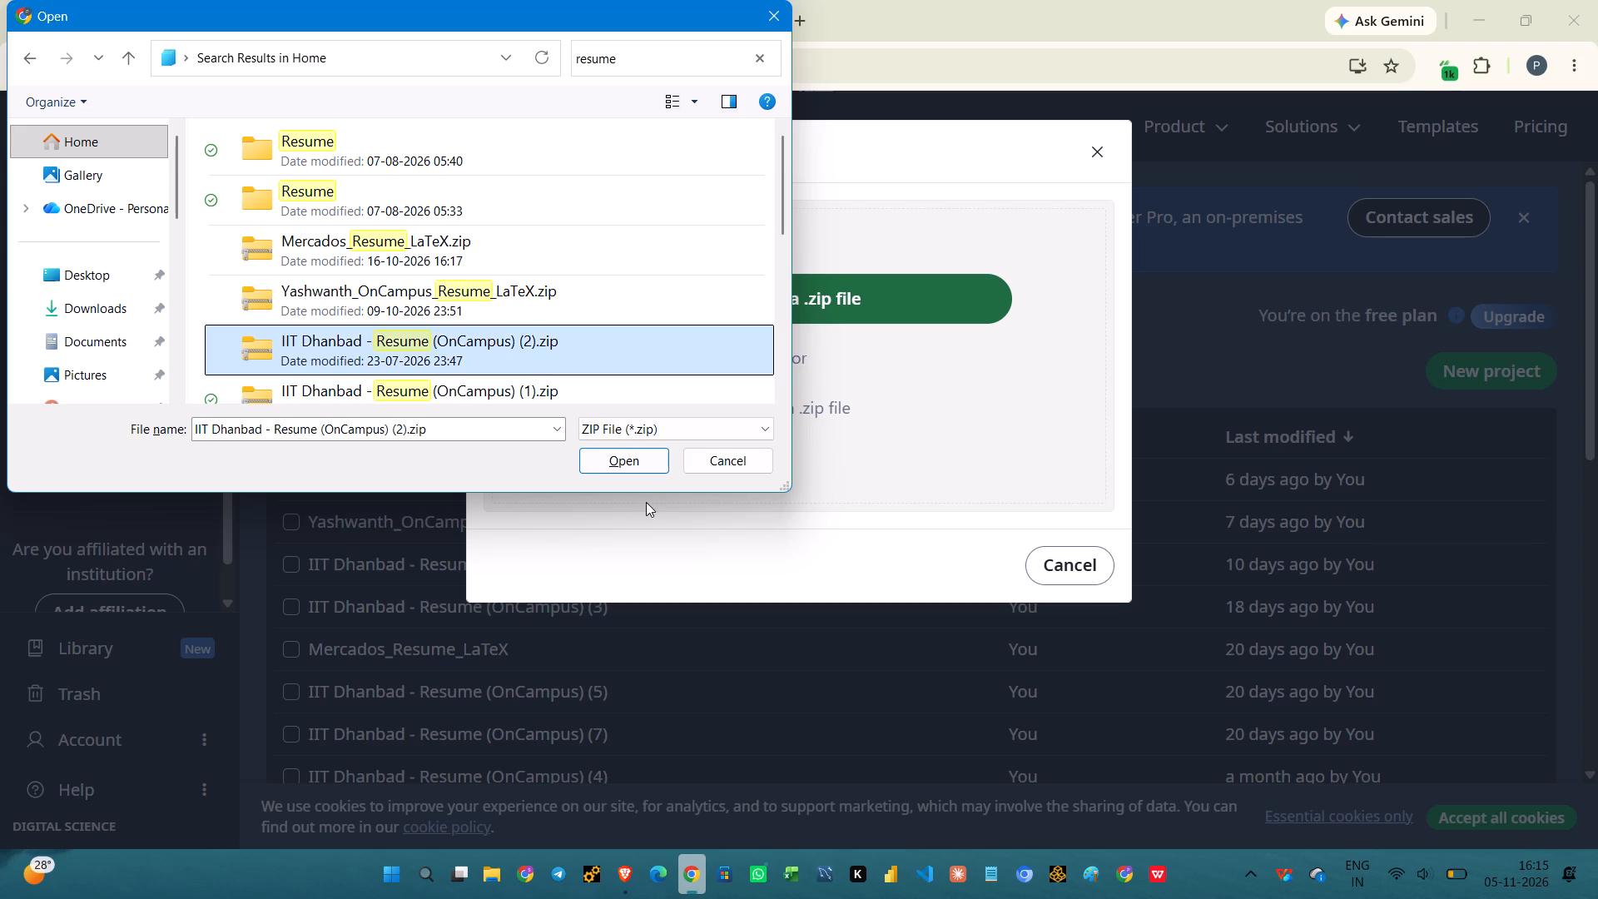
pyautogui.click(637, 460)
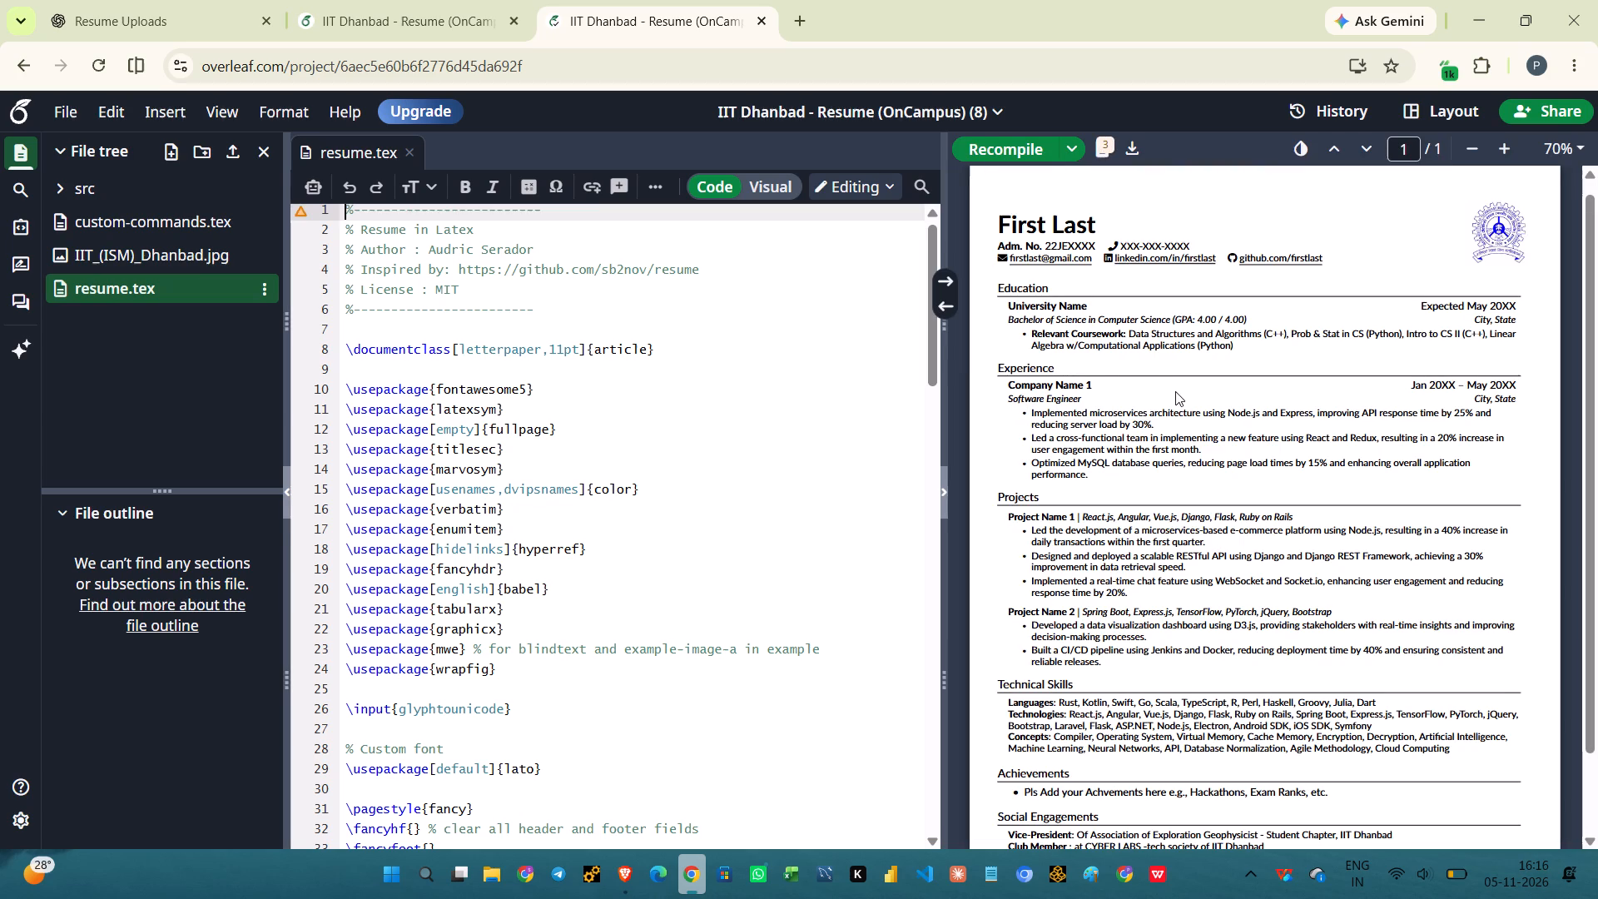
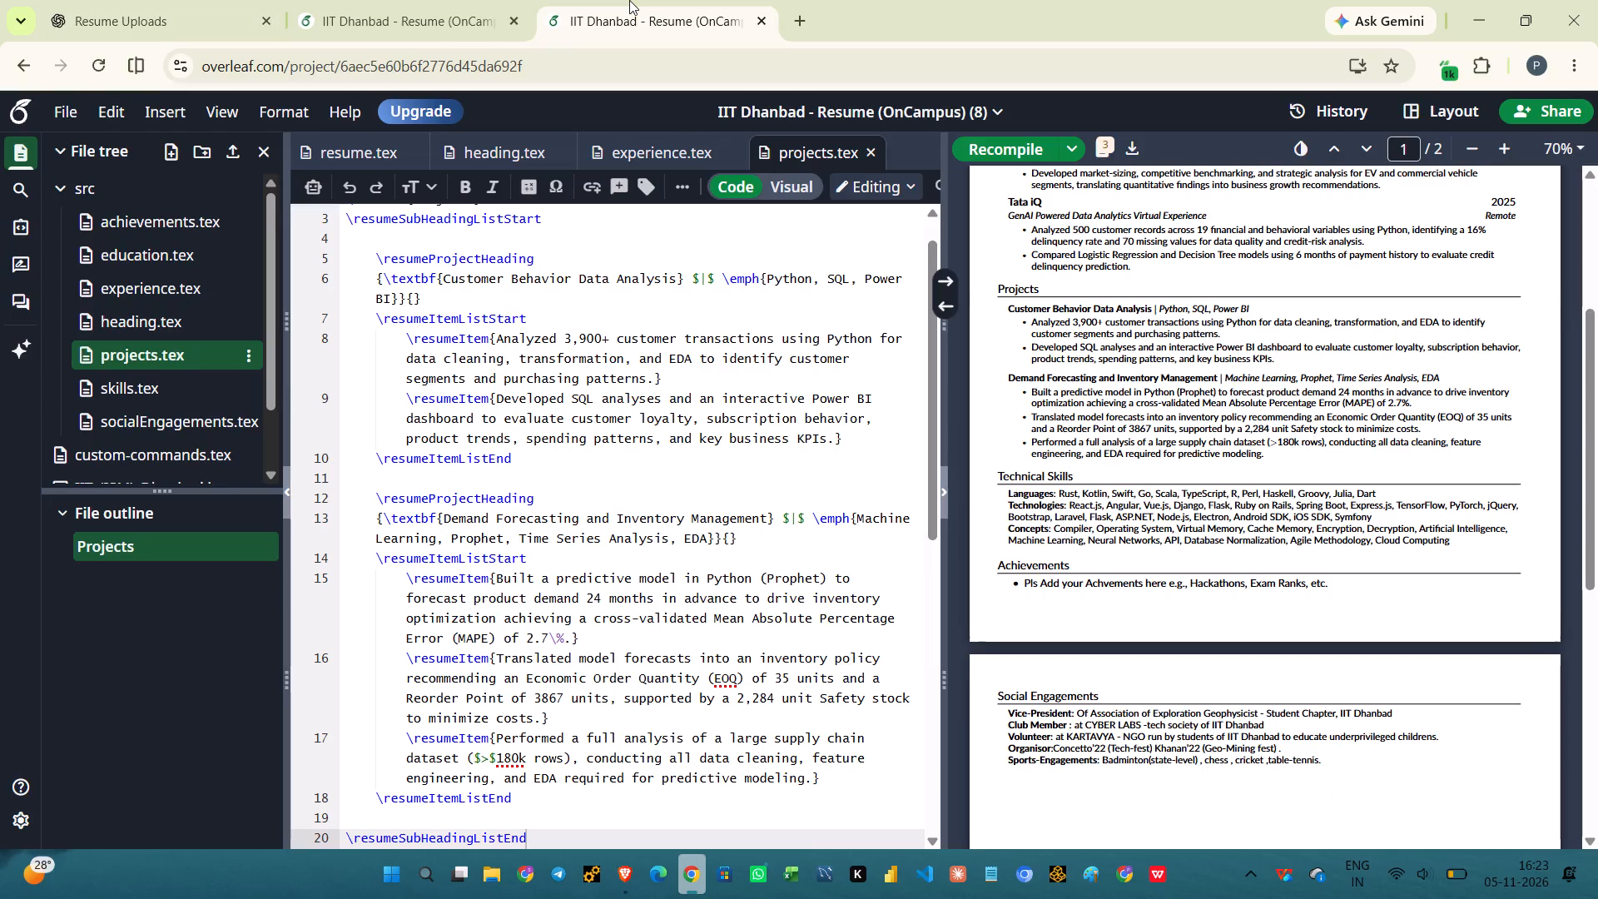
pyautogui.click(415, 8)
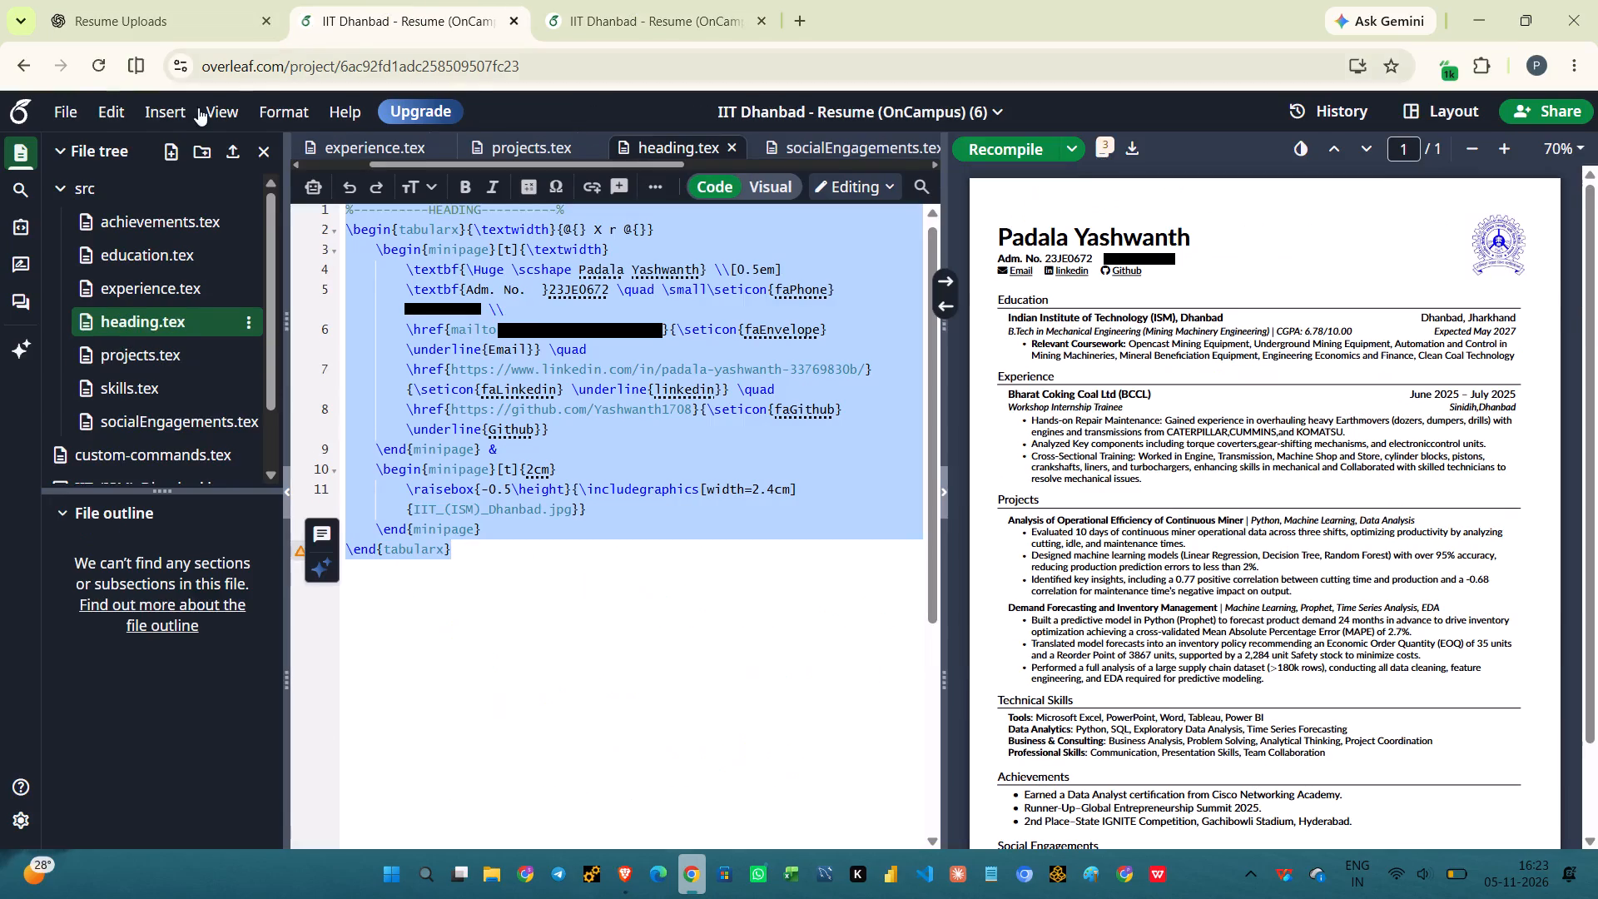
pyautogui.click(17, 64)
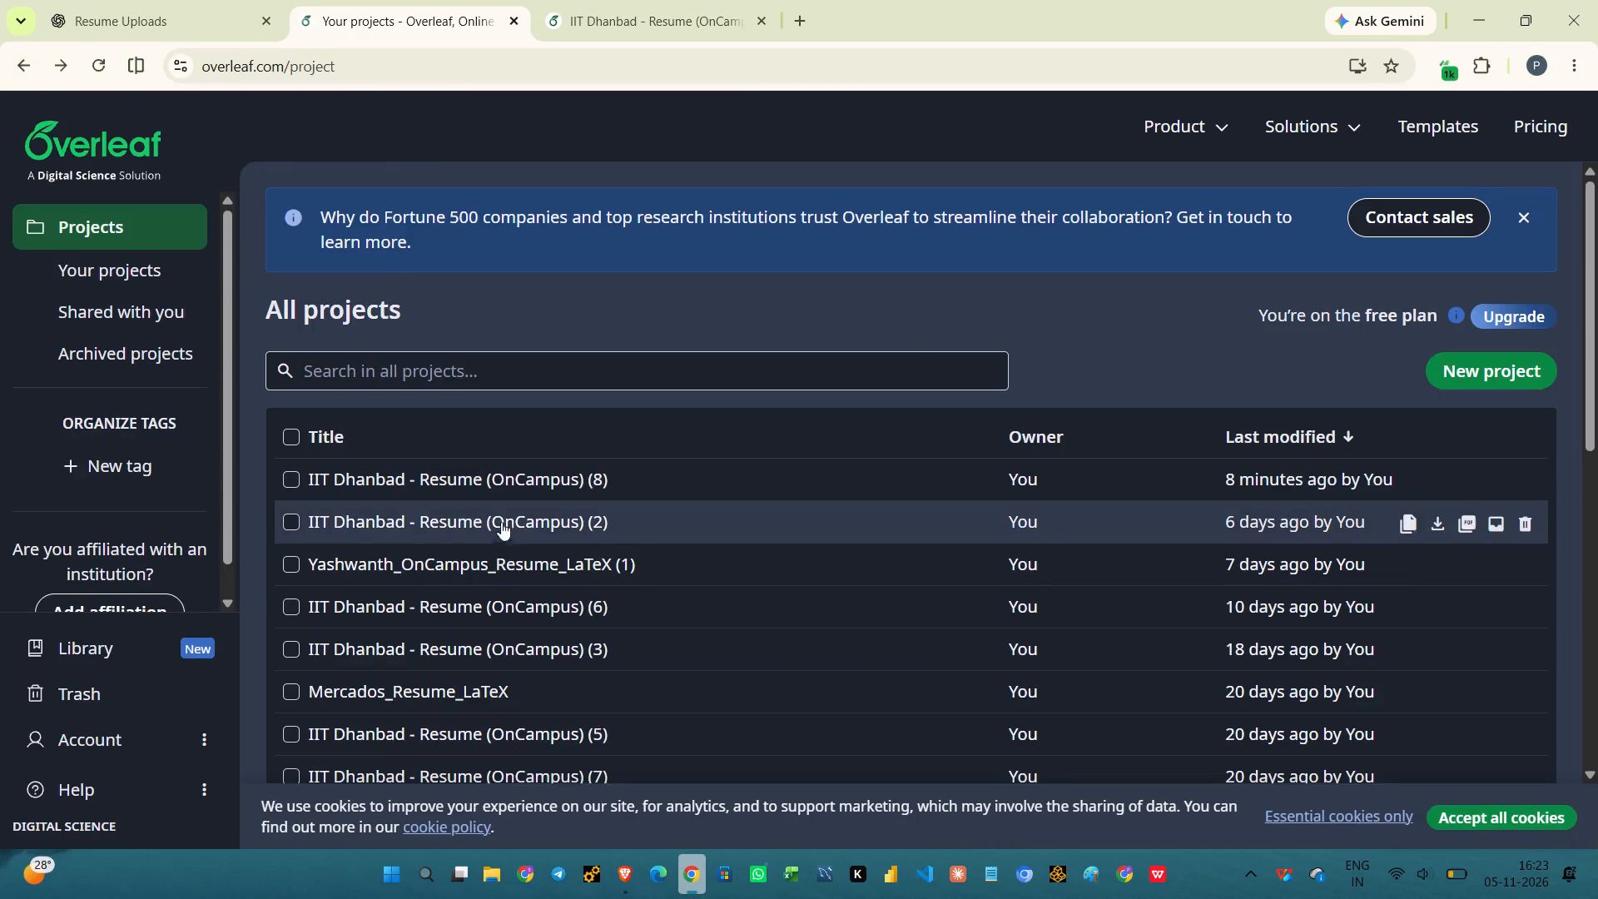
pyautogui.click(508, 599)
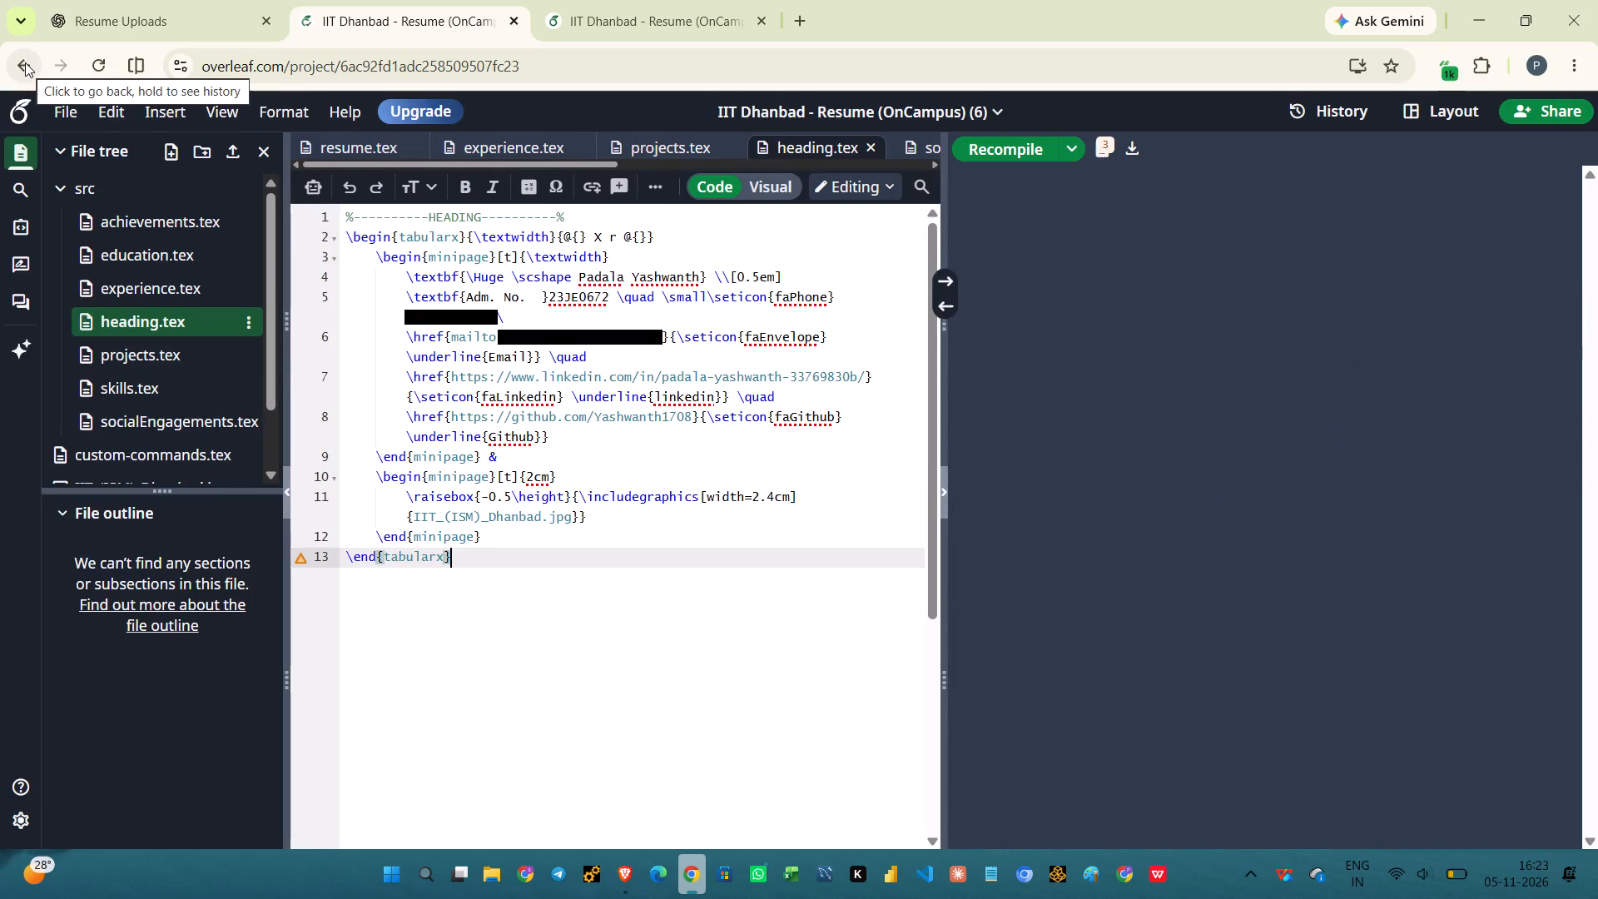
pyautogui.click(25, 62)
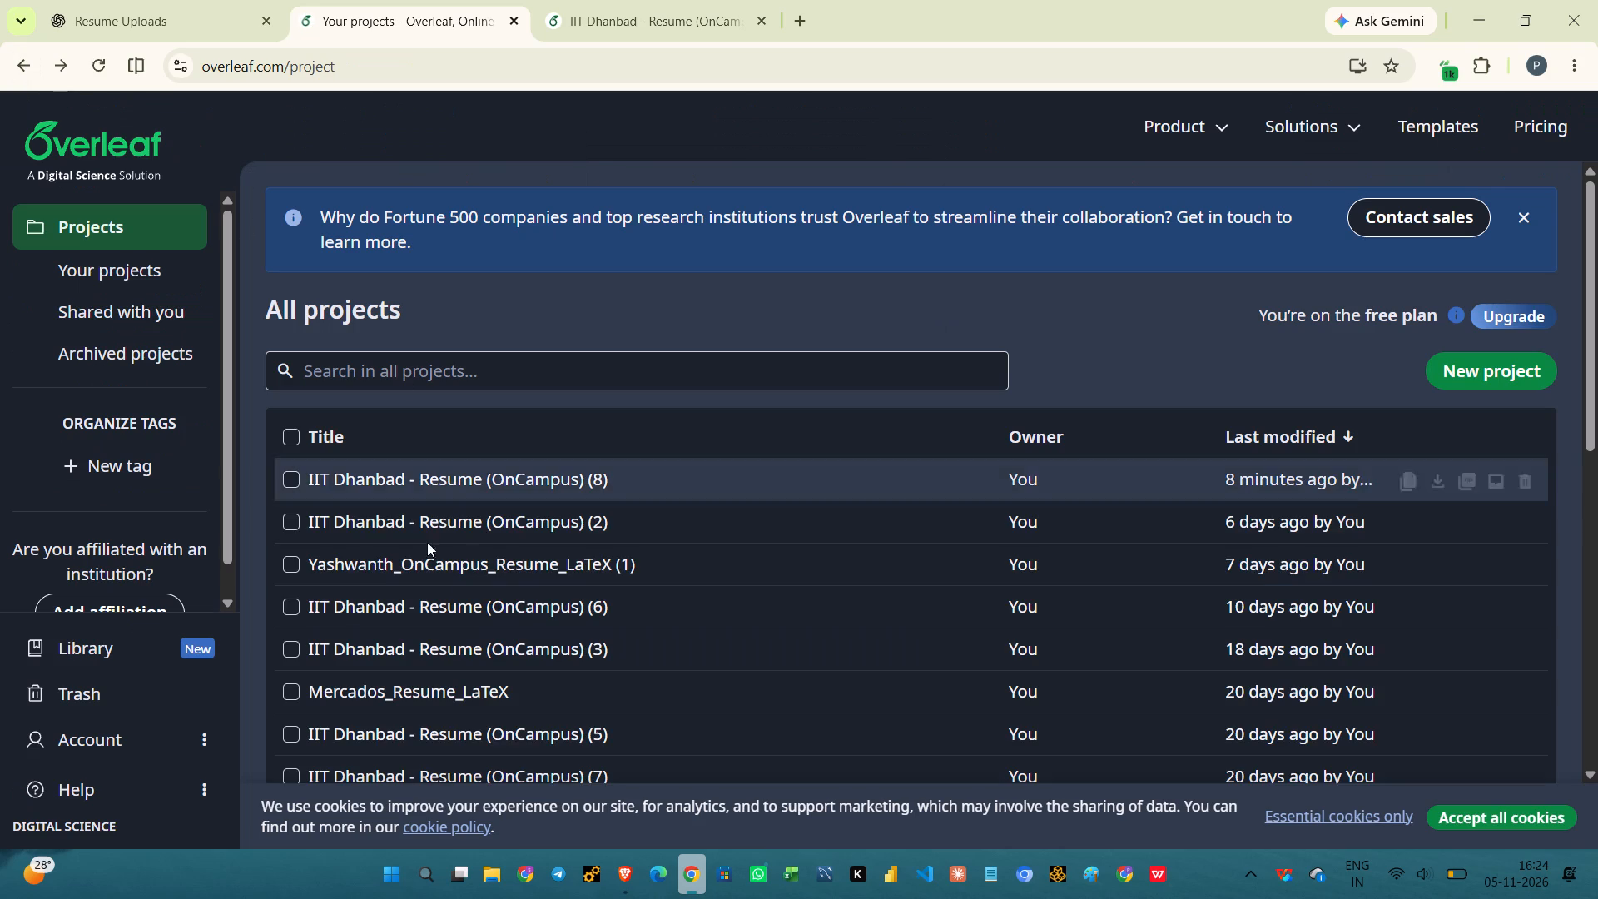
pyautogui.click(474, 639)
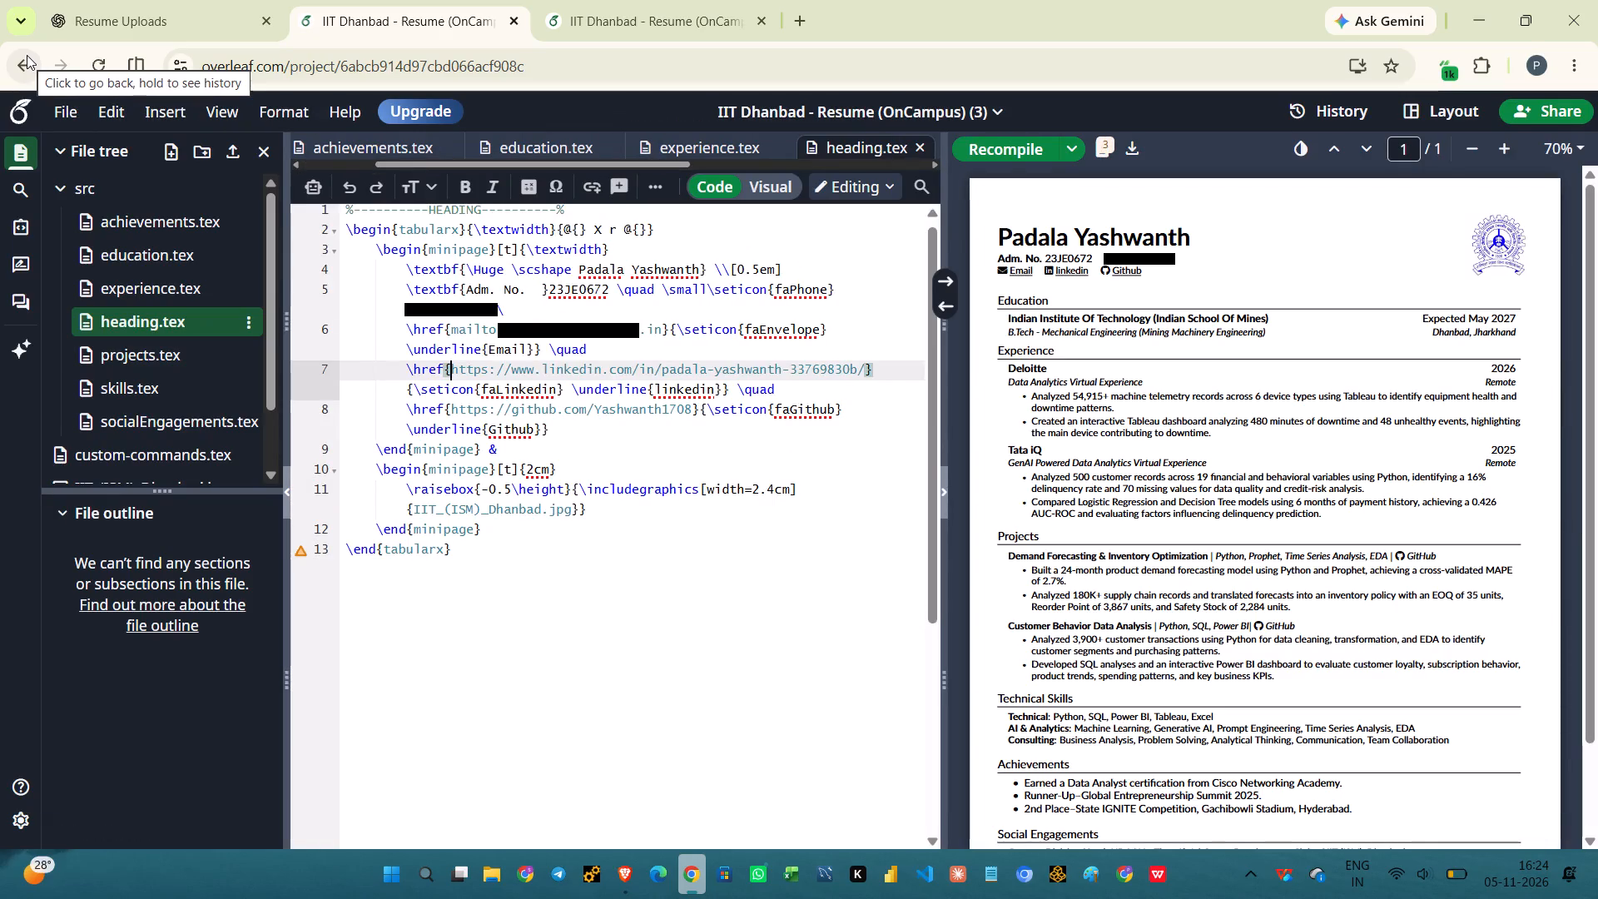
# Copy the entire contents of education.tex from the Overleaf project IIT Dhanbad - Resume (OnCampus) (3).
pyautogui.click(170, 253)
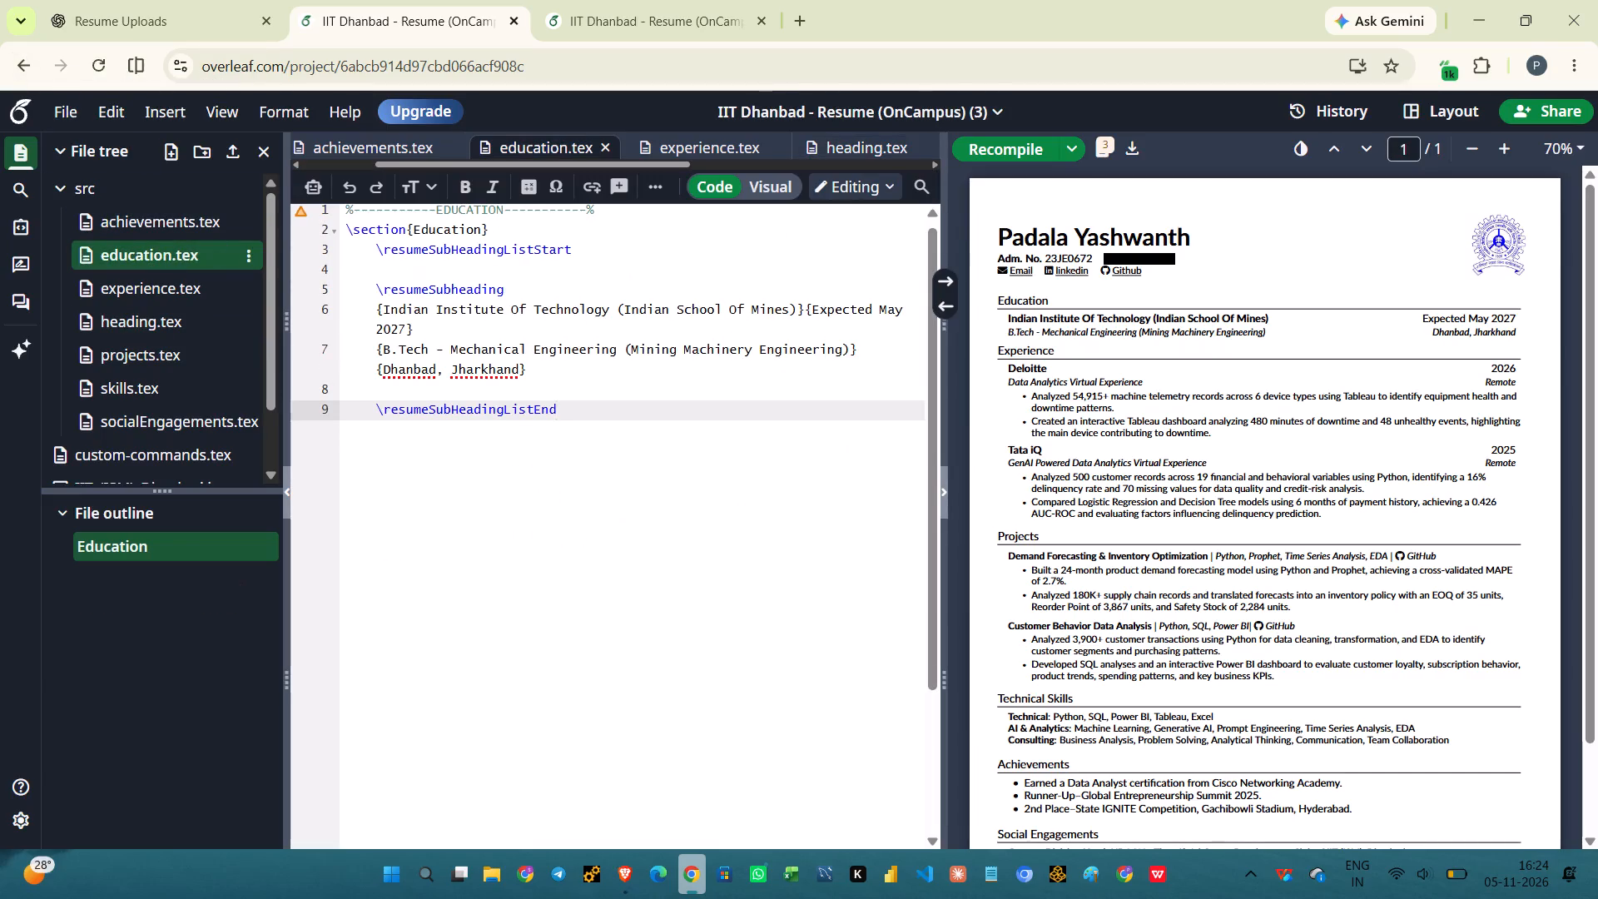
pyautogui.scroll(1, 543, 274)
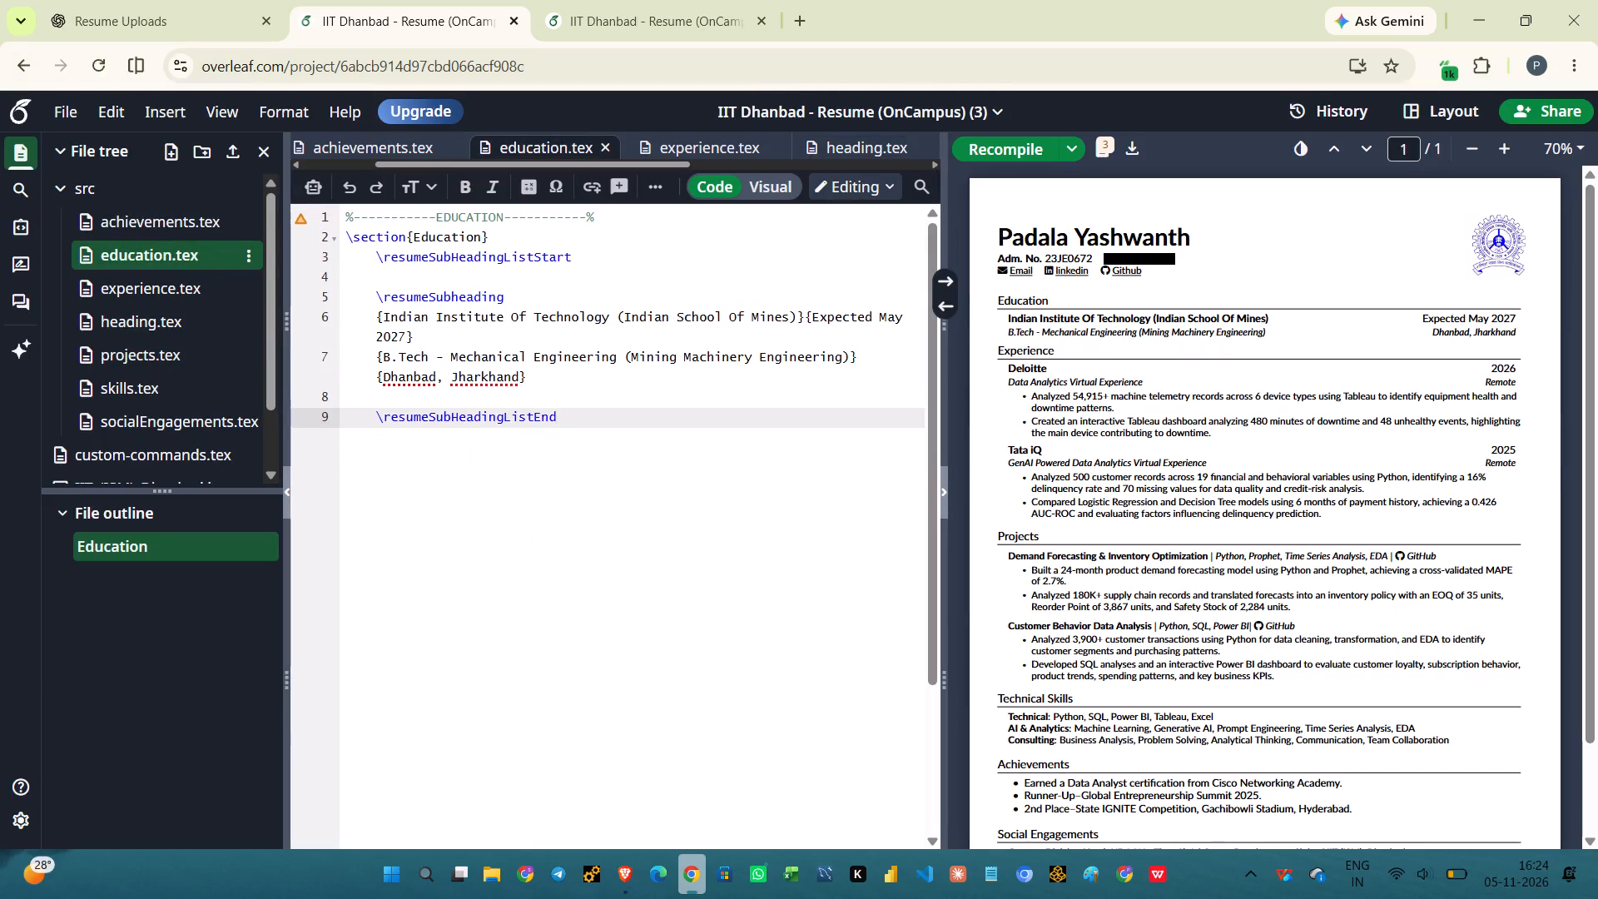
pyautogui.click(618, 282)
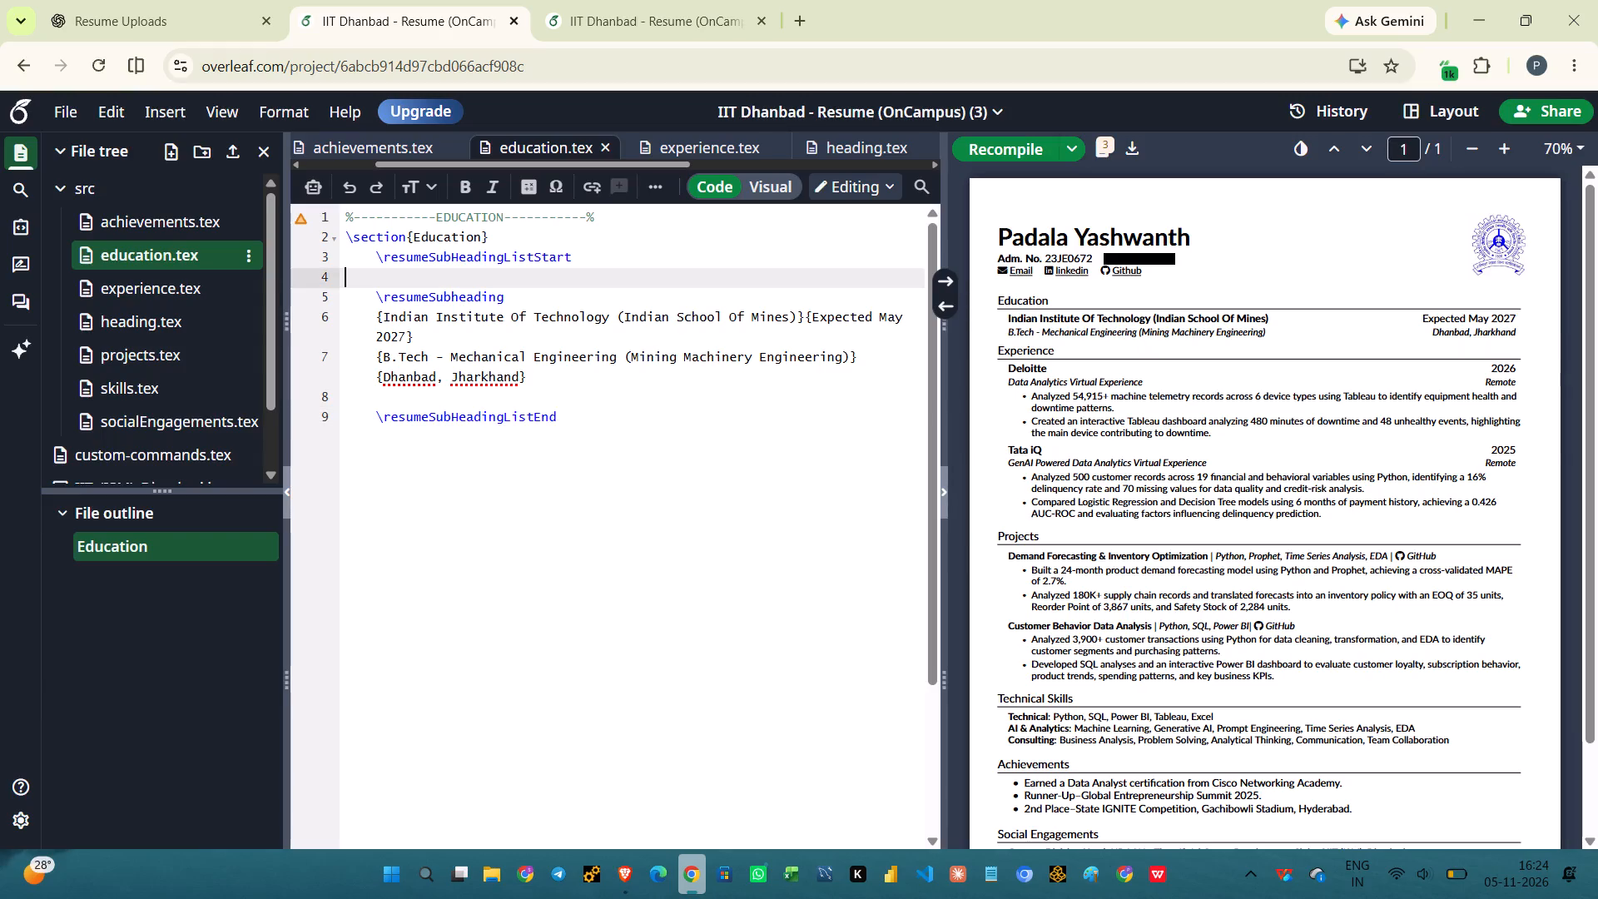
pyautogui.hotkey('ctrl', 'a')
pyautogui.hotkey('ctrl', 'c')
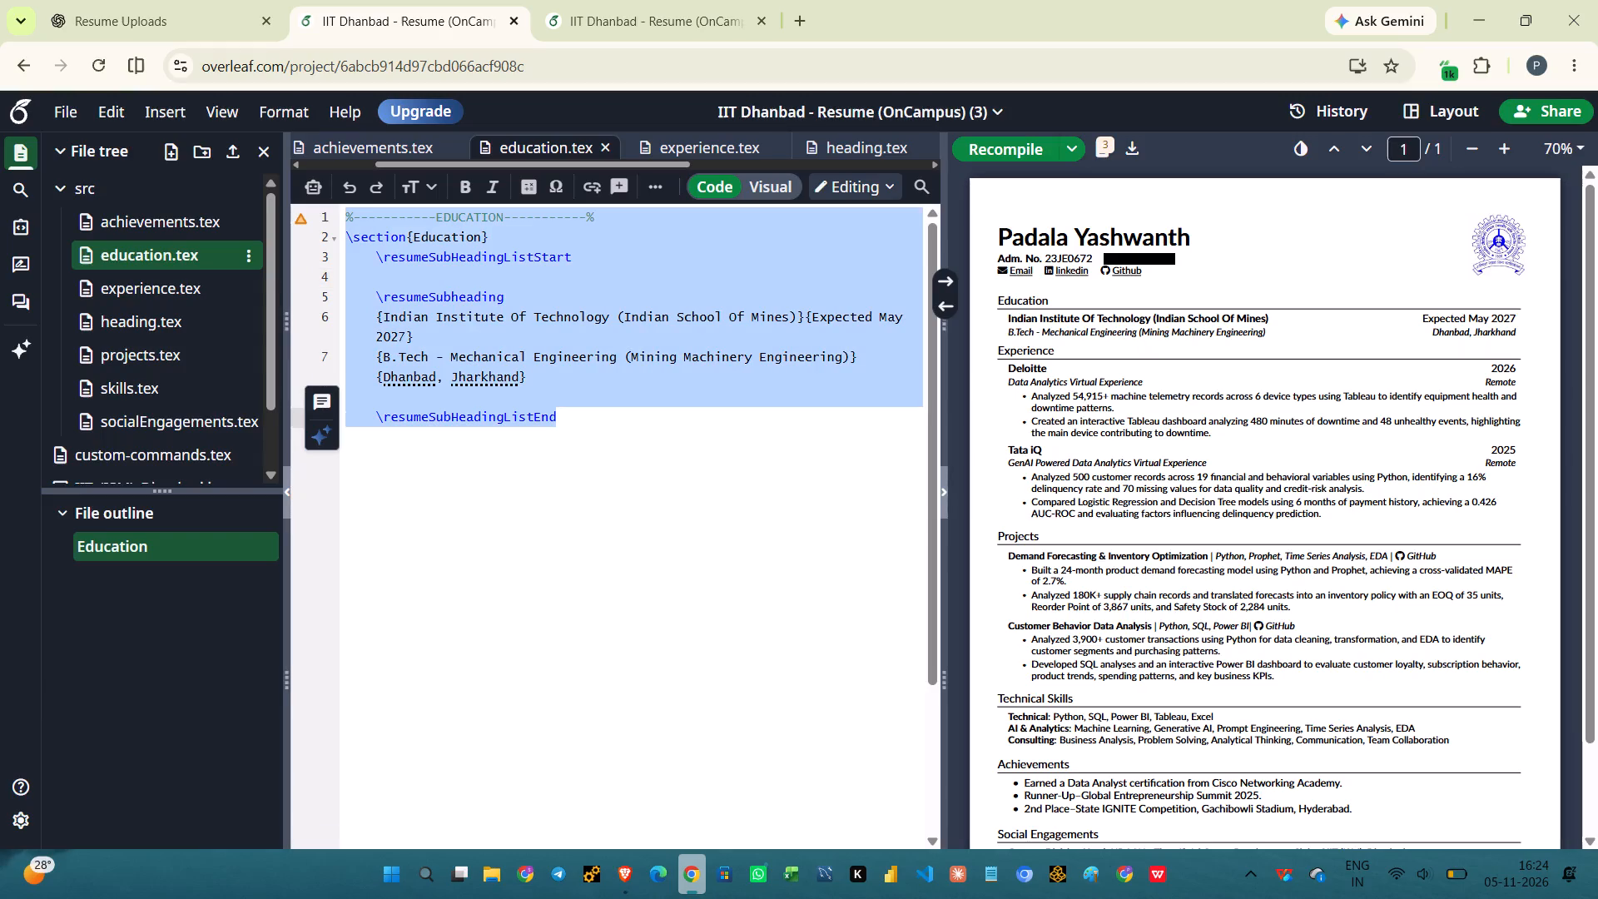
# Replace all of education.tex in the Overleaf project (8) with the copied Education code and recompile.
pyautogui.click(616, 3)
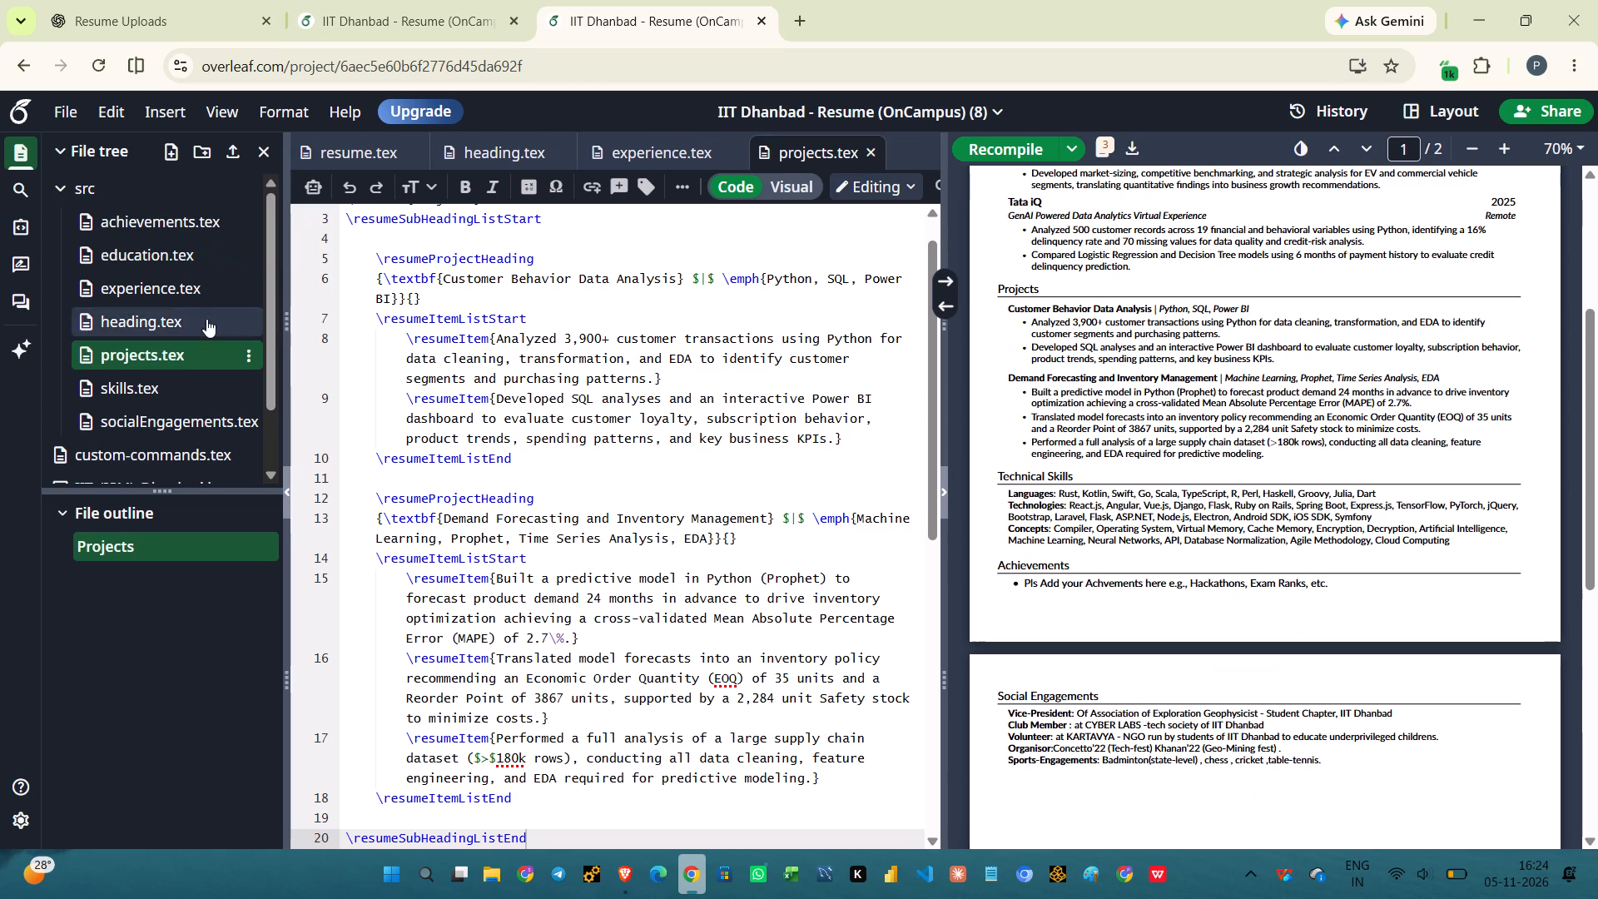
pyautogui.click(173, 246)
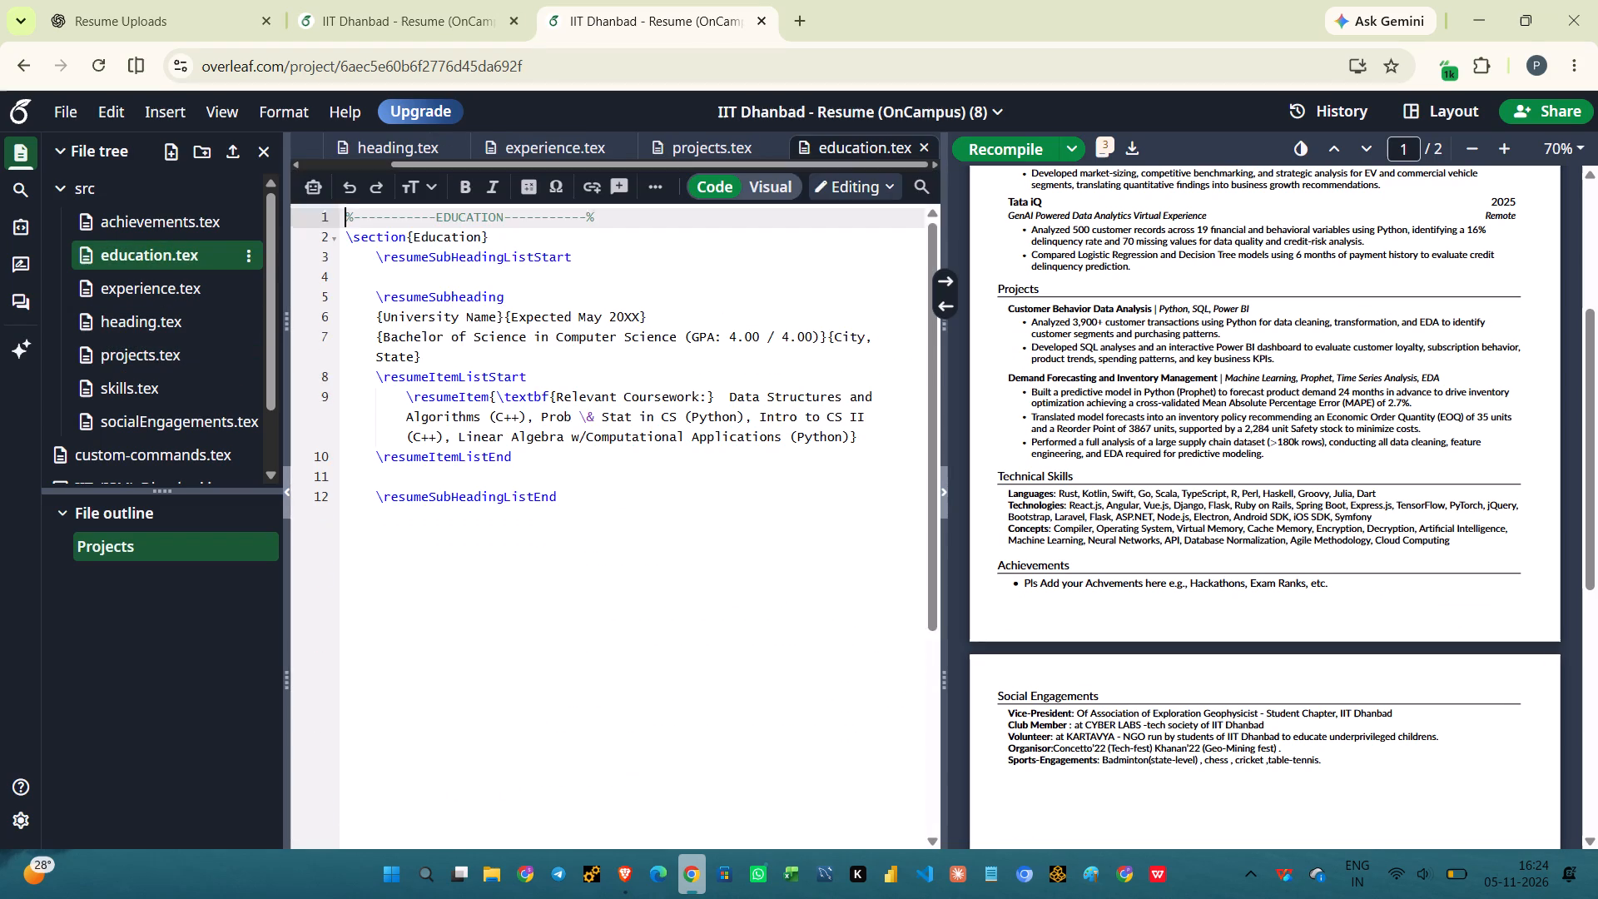
pyautogui.click(573, 351)
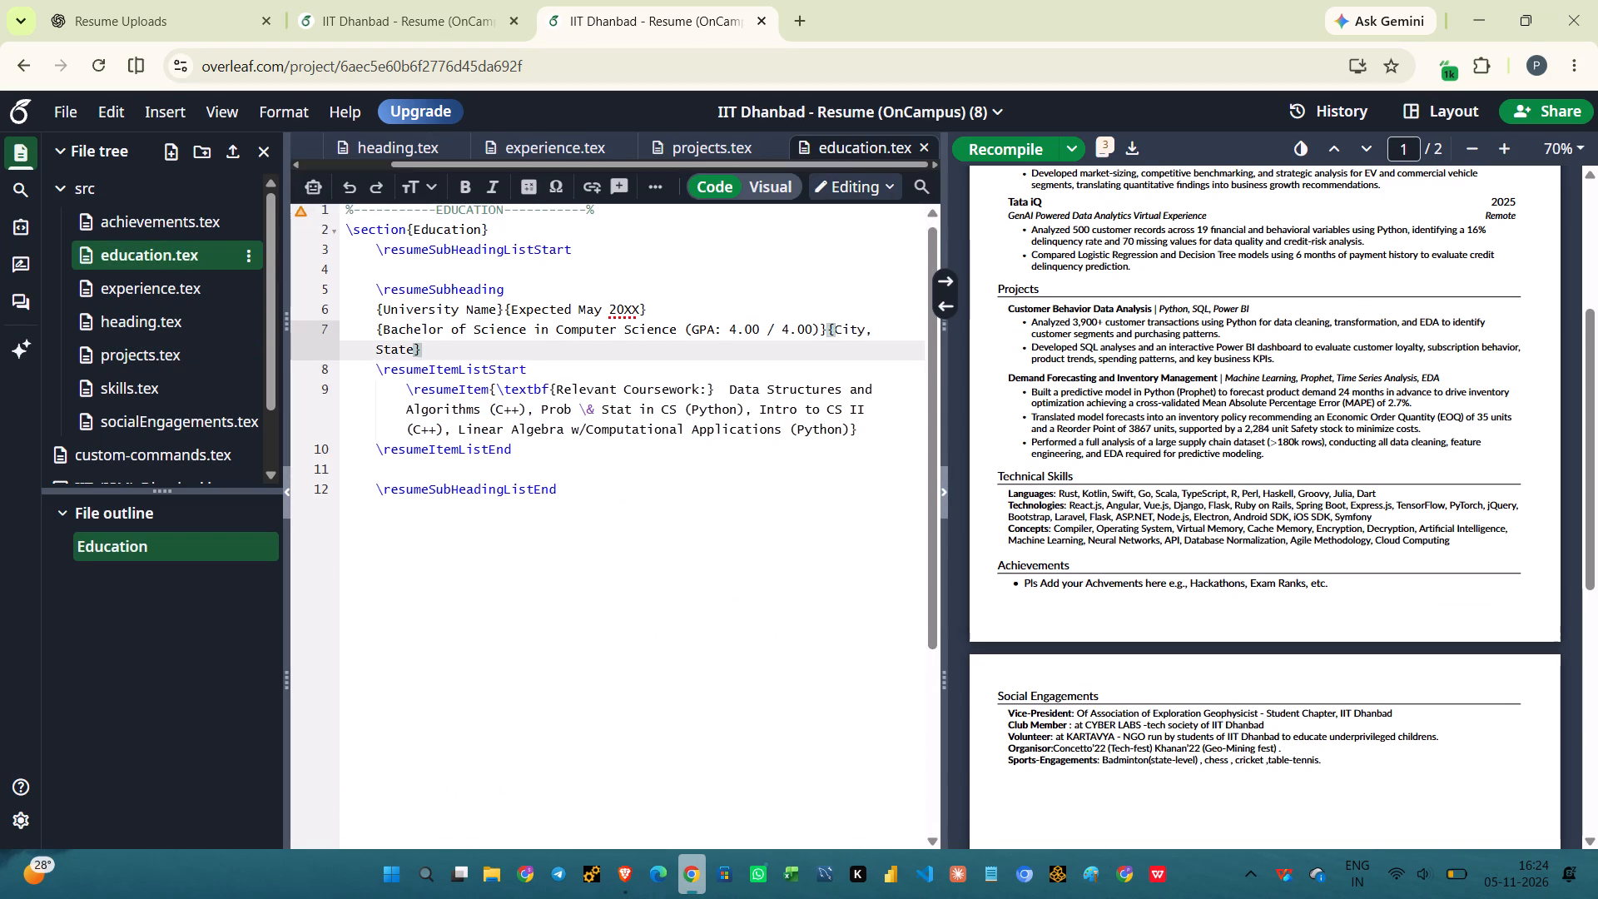
pyautogui.hotkey('ctrl', 'a')
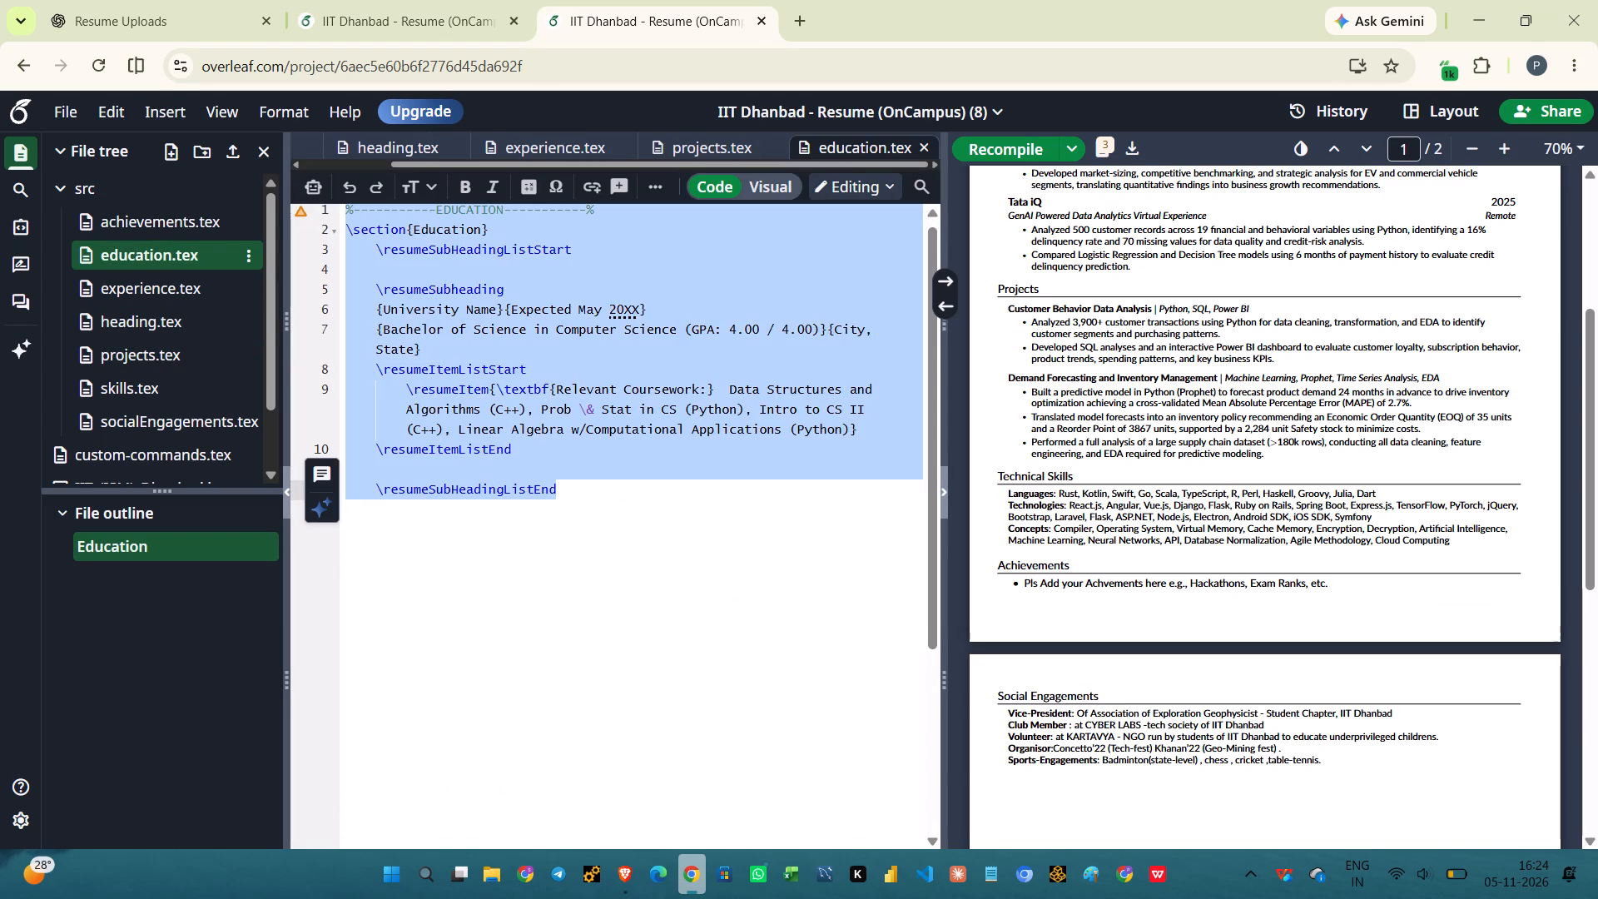
pyautogui.hotkey('ctrl', 'v')
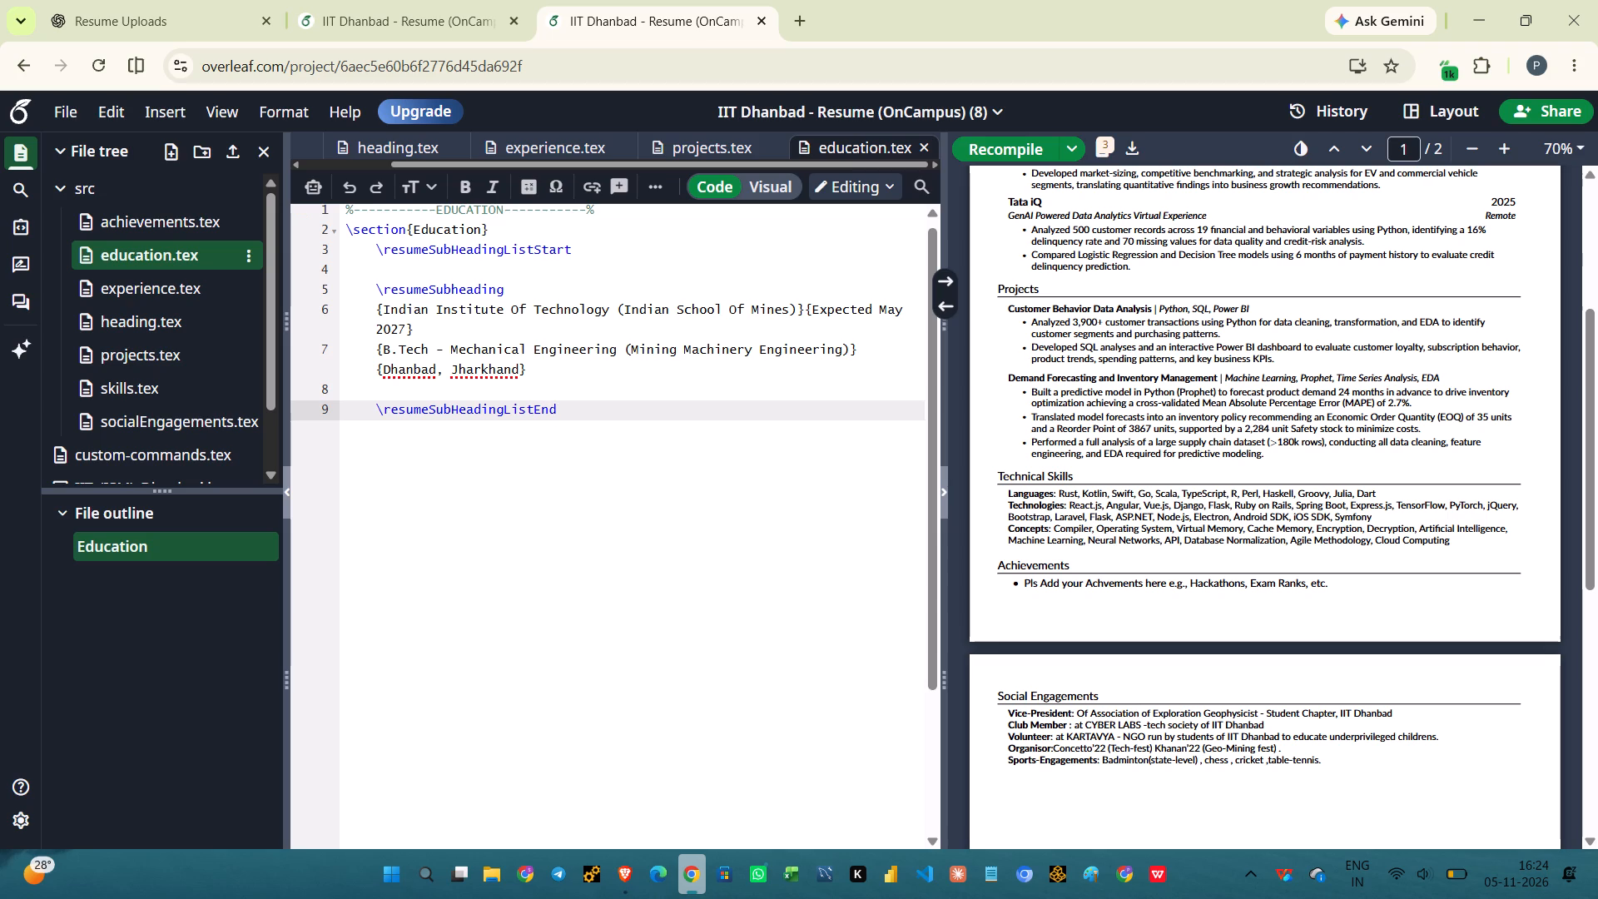
pyautogui.click(1014, 149)
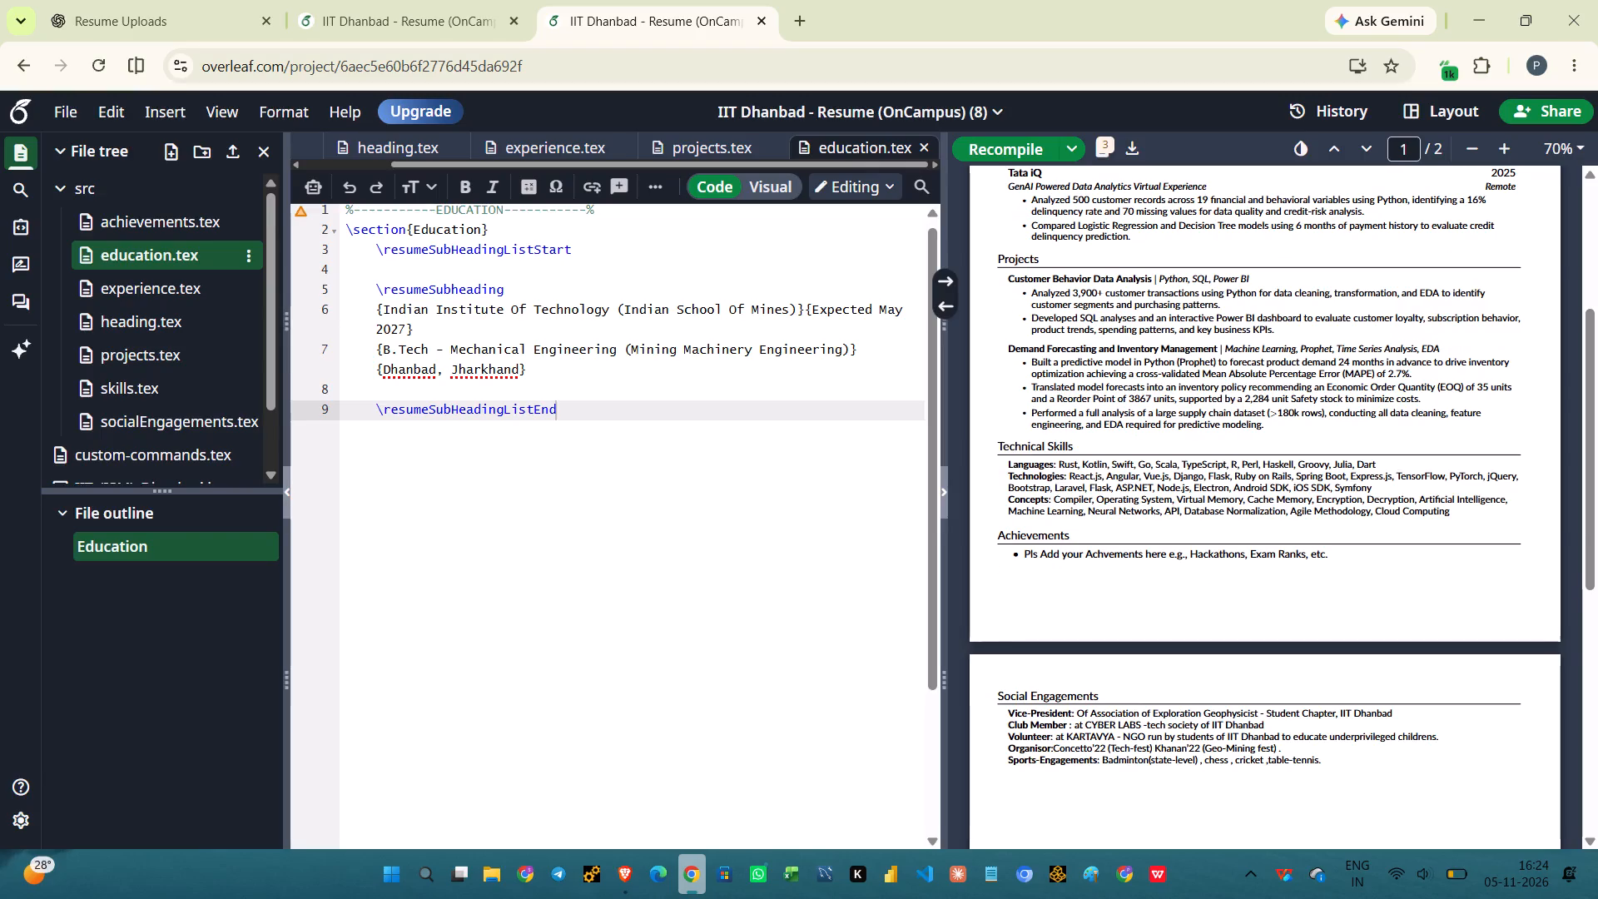
pyautogui.scroll(7, 1198, 369)
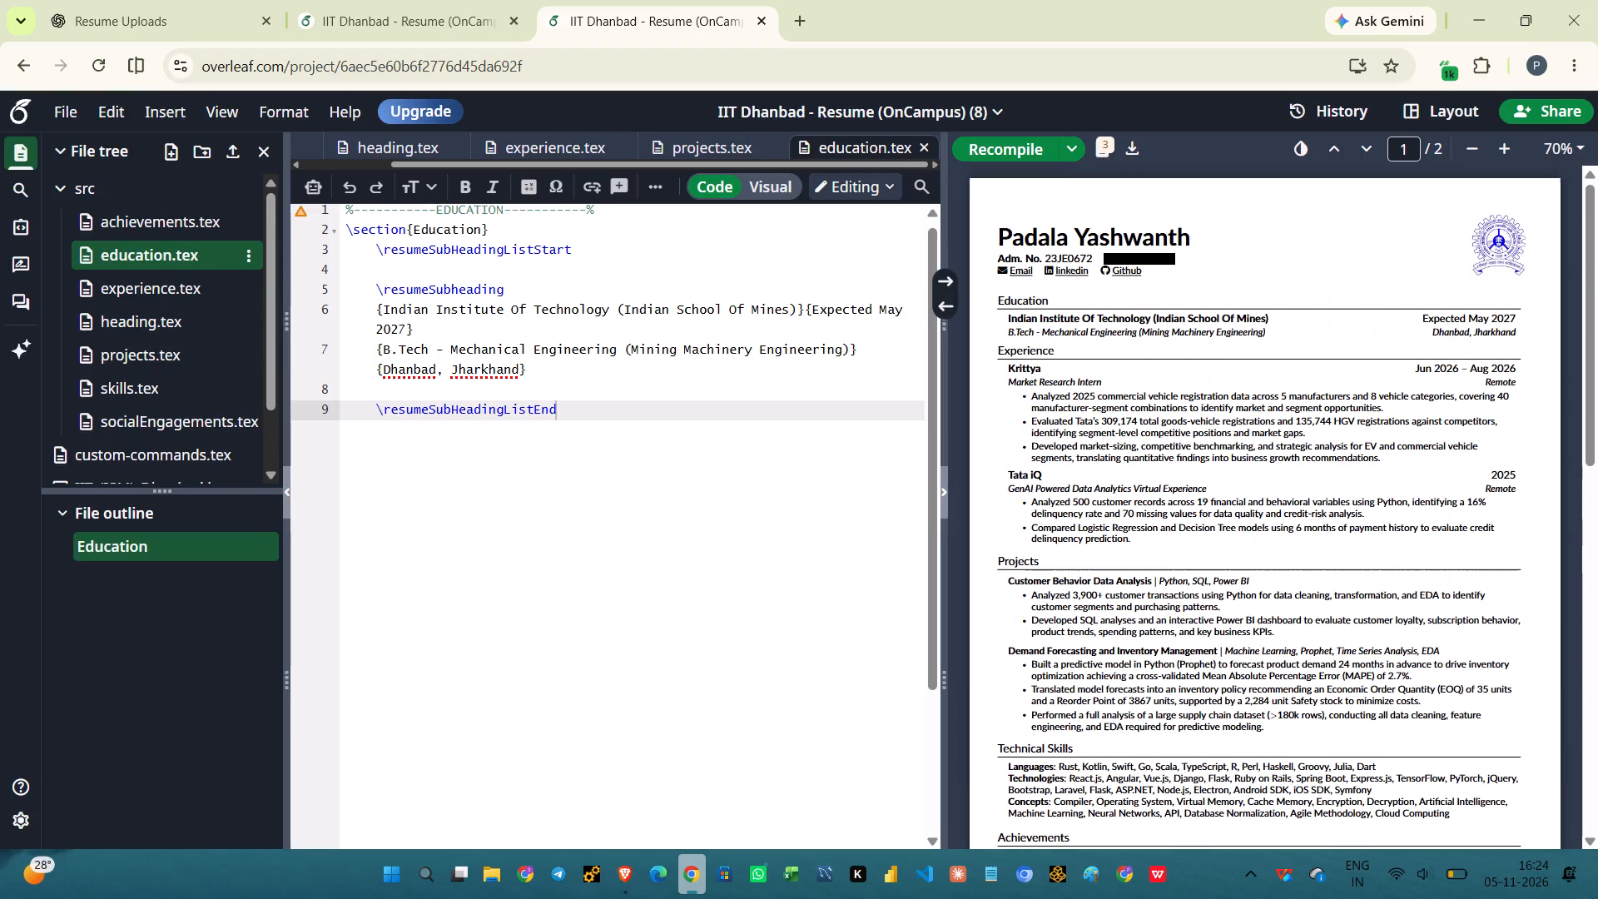
pyautogui.scroll(-2, 1198, 369)
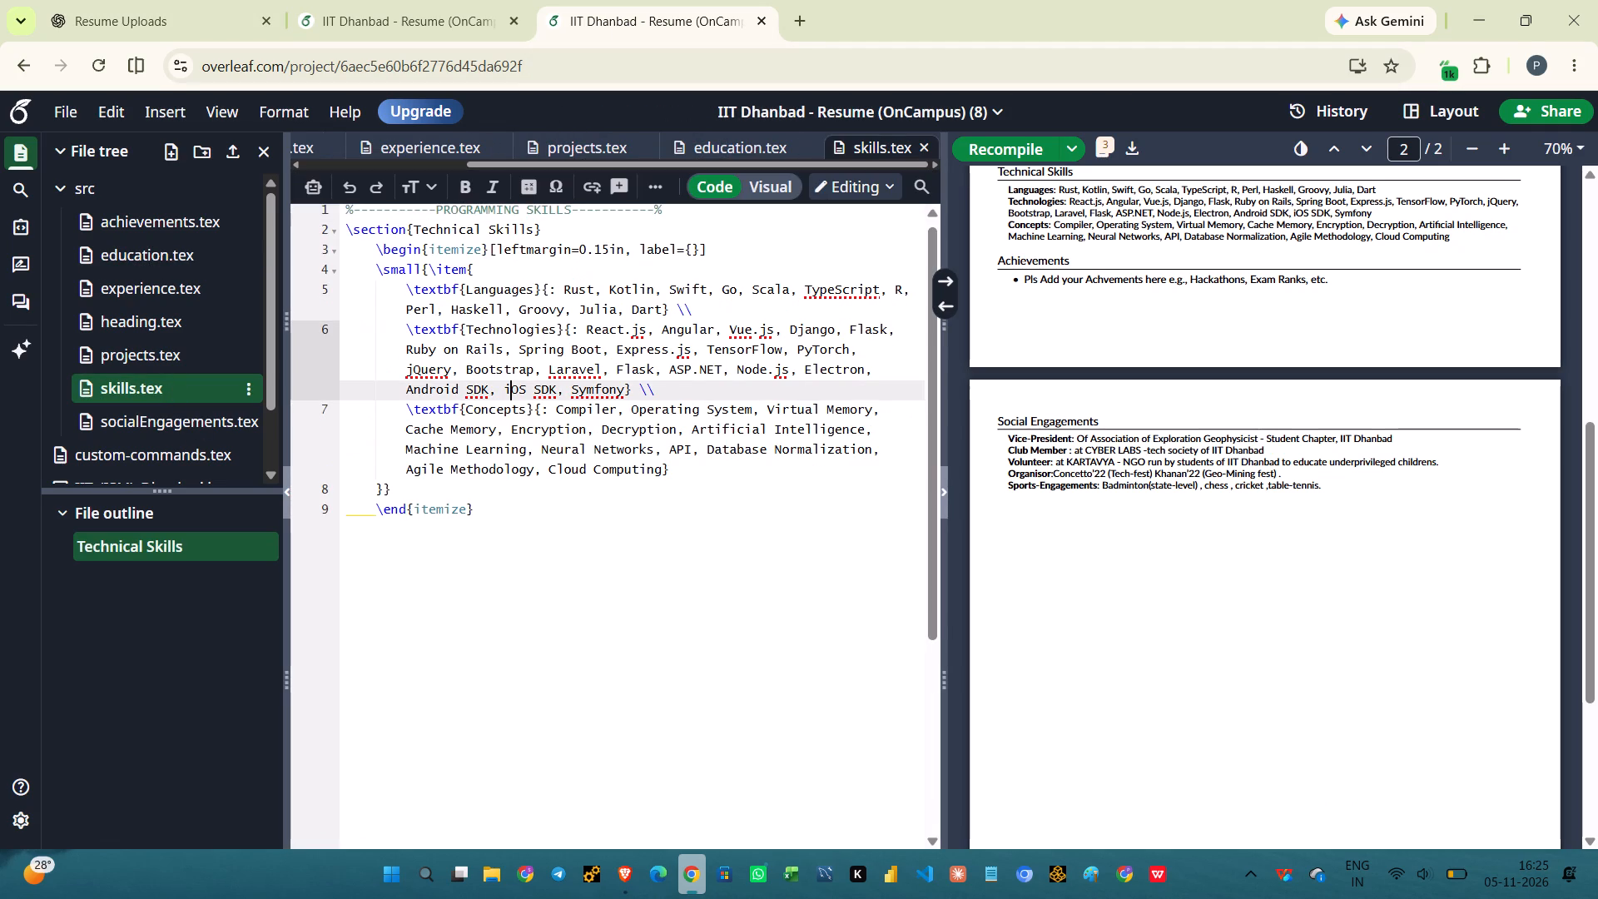
pyautogui.hotkey('ctrl', 'a')
pyautogui.hotkey('ctrl', 'v')
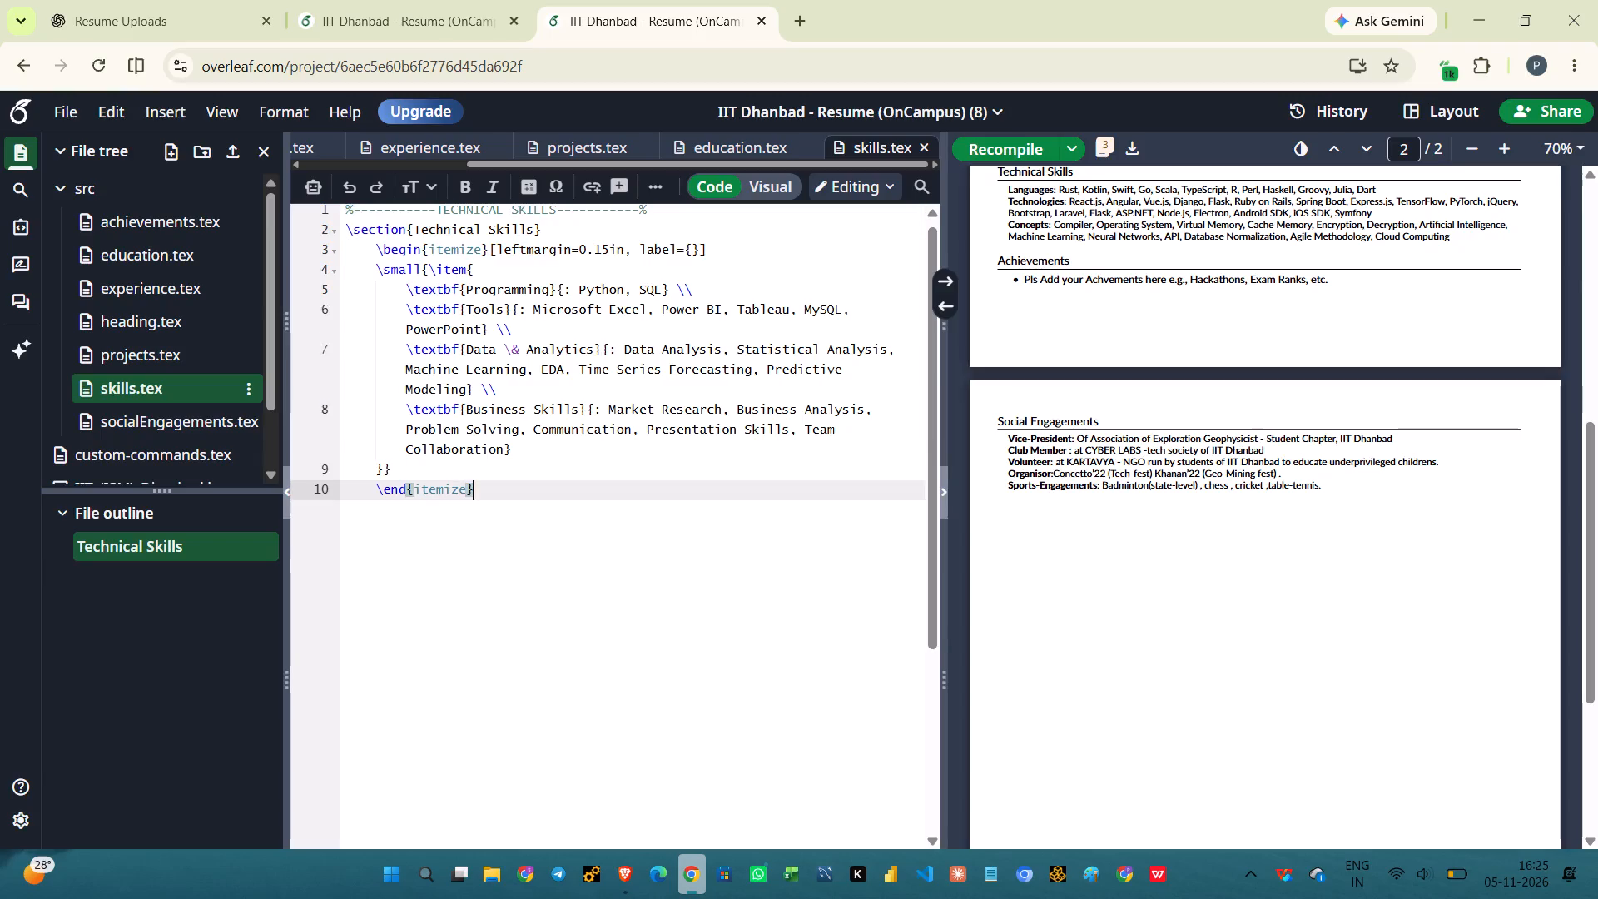
pyautogui.click(1032, 154)
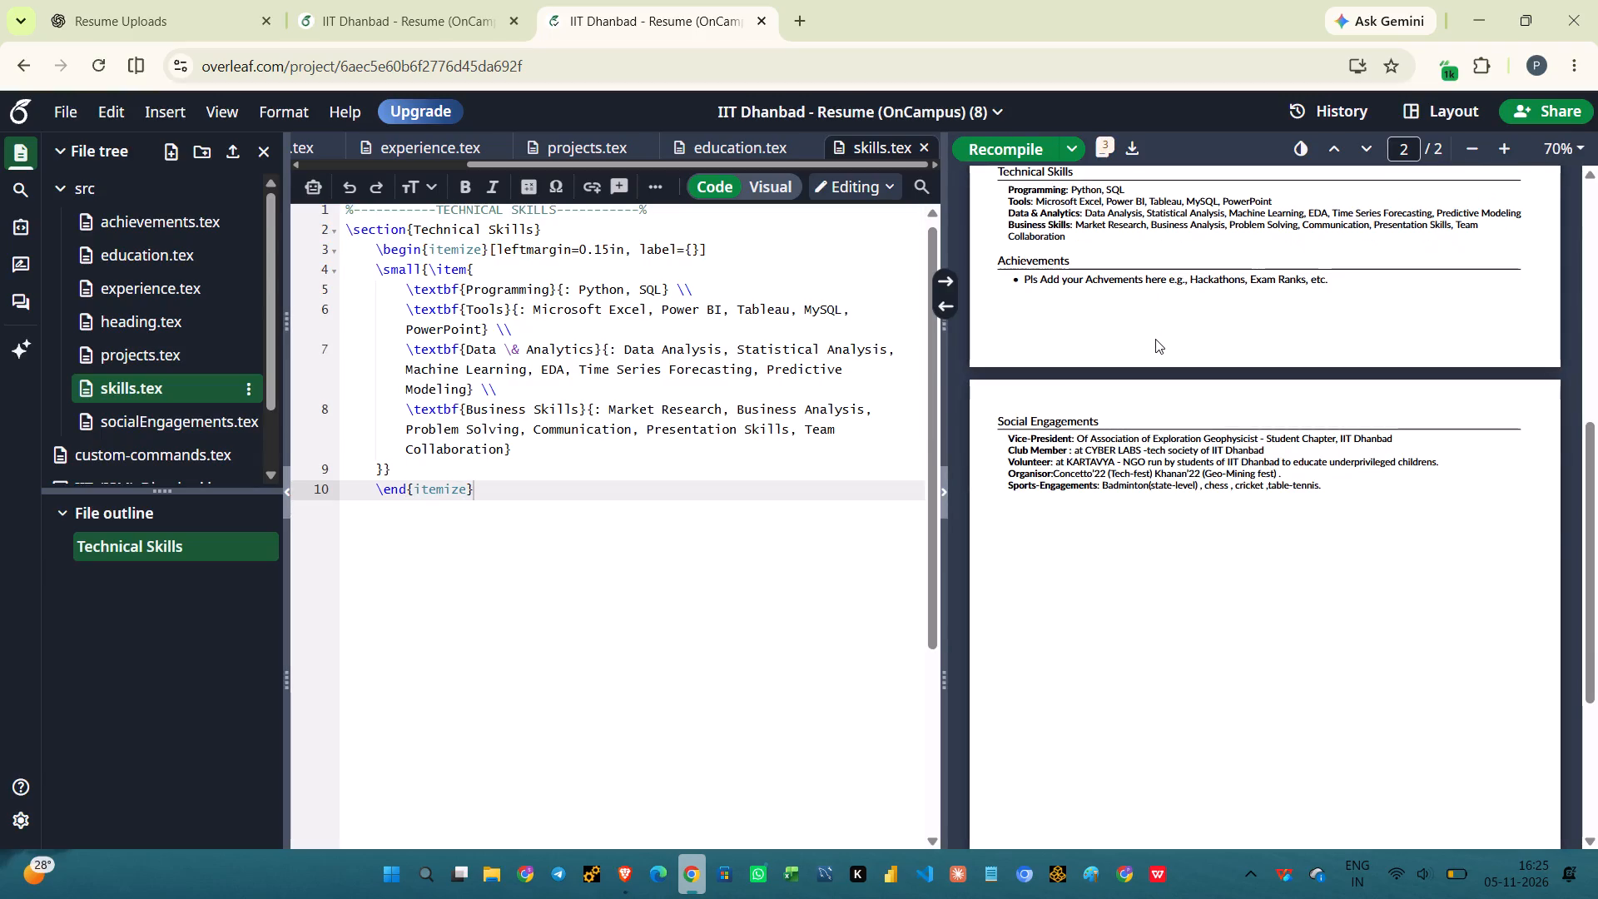
# Review both pages of the recompiled resume, checking the Technical Skills, Achievements and Social Engagements sections.
pyautogui.scroll(10, 1155, 339)
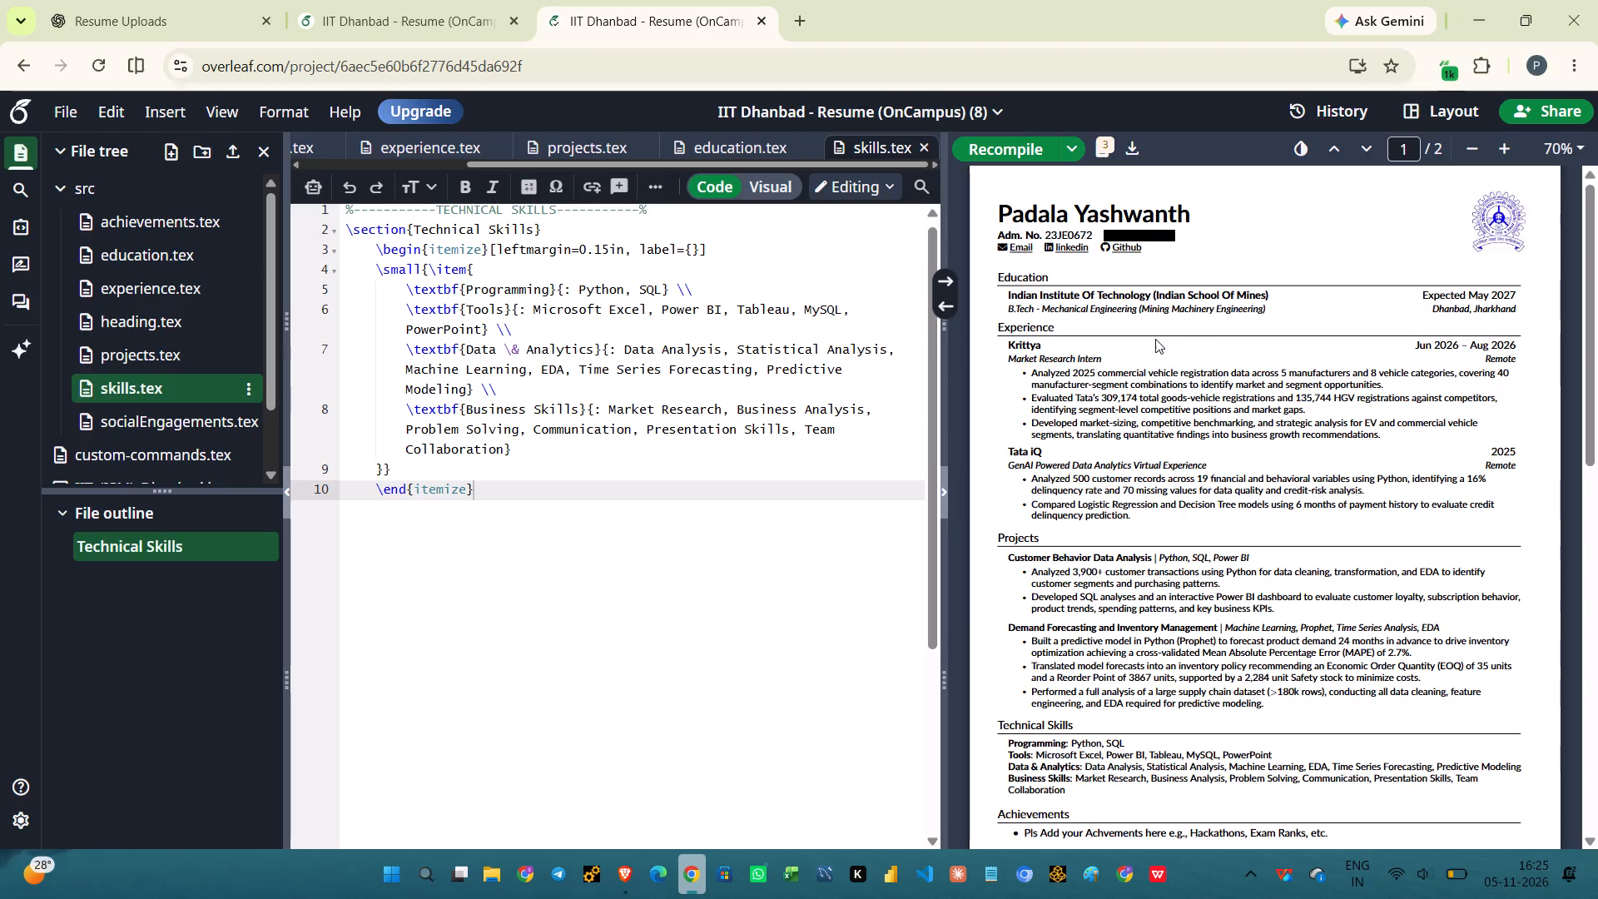
pyautogui.scroll(-6, 1155, 339)
pyautogui.hscroll(1, 1155, 339)
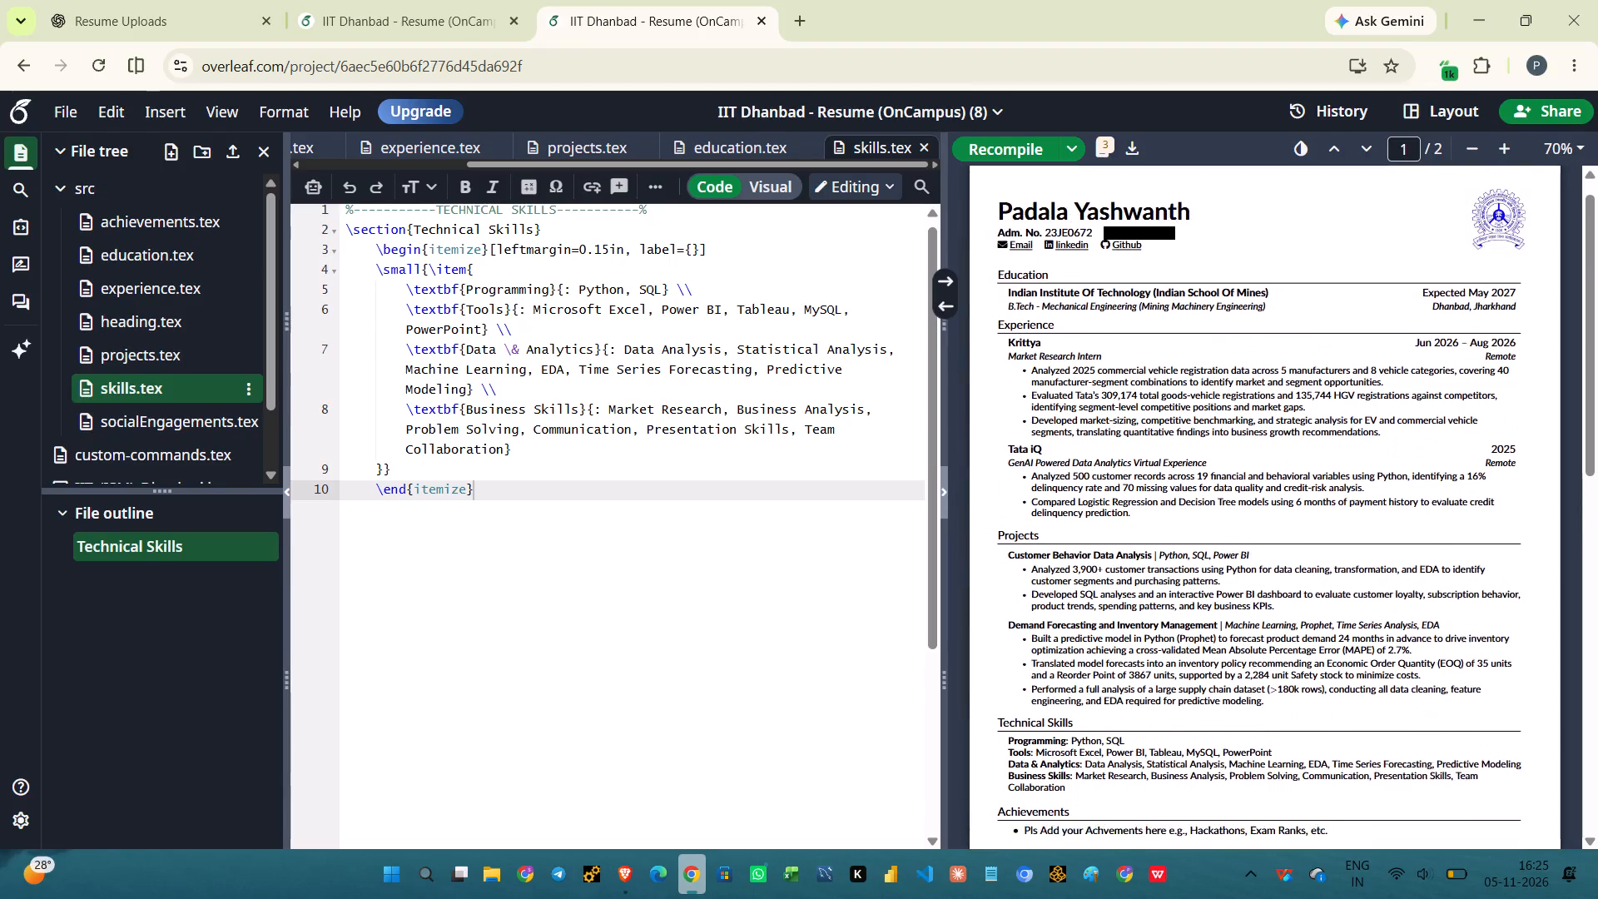
pyautogui.hscroll(1, 1155, 339)
pyautogui.scroll(-1, 1155, 339)
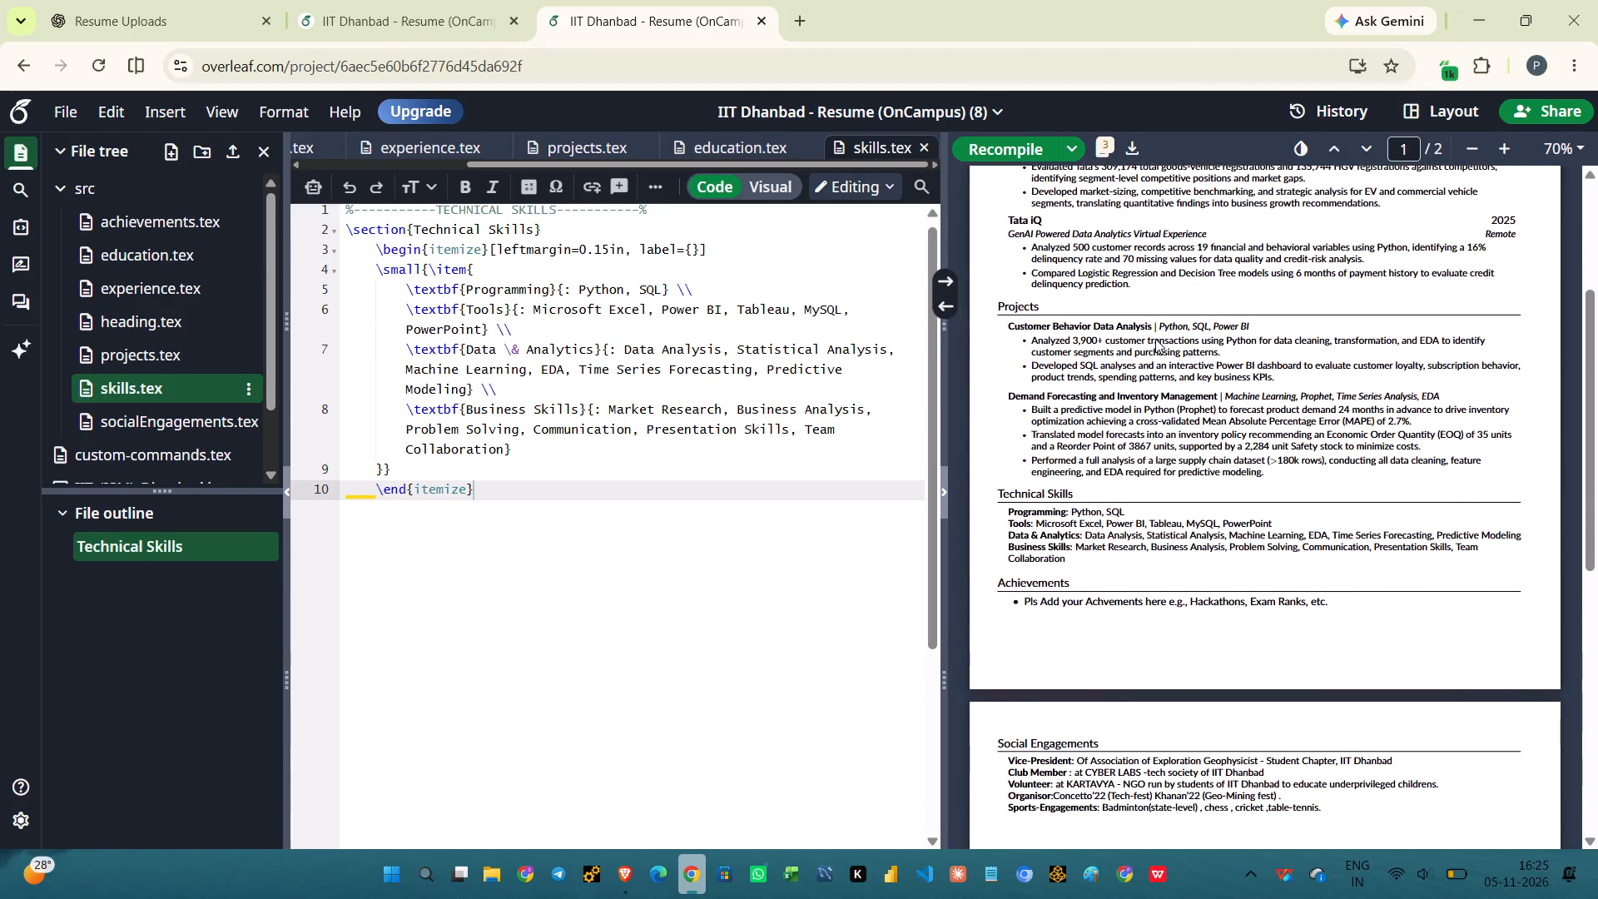
pyautogui.scroll(-1, 1155, 339)
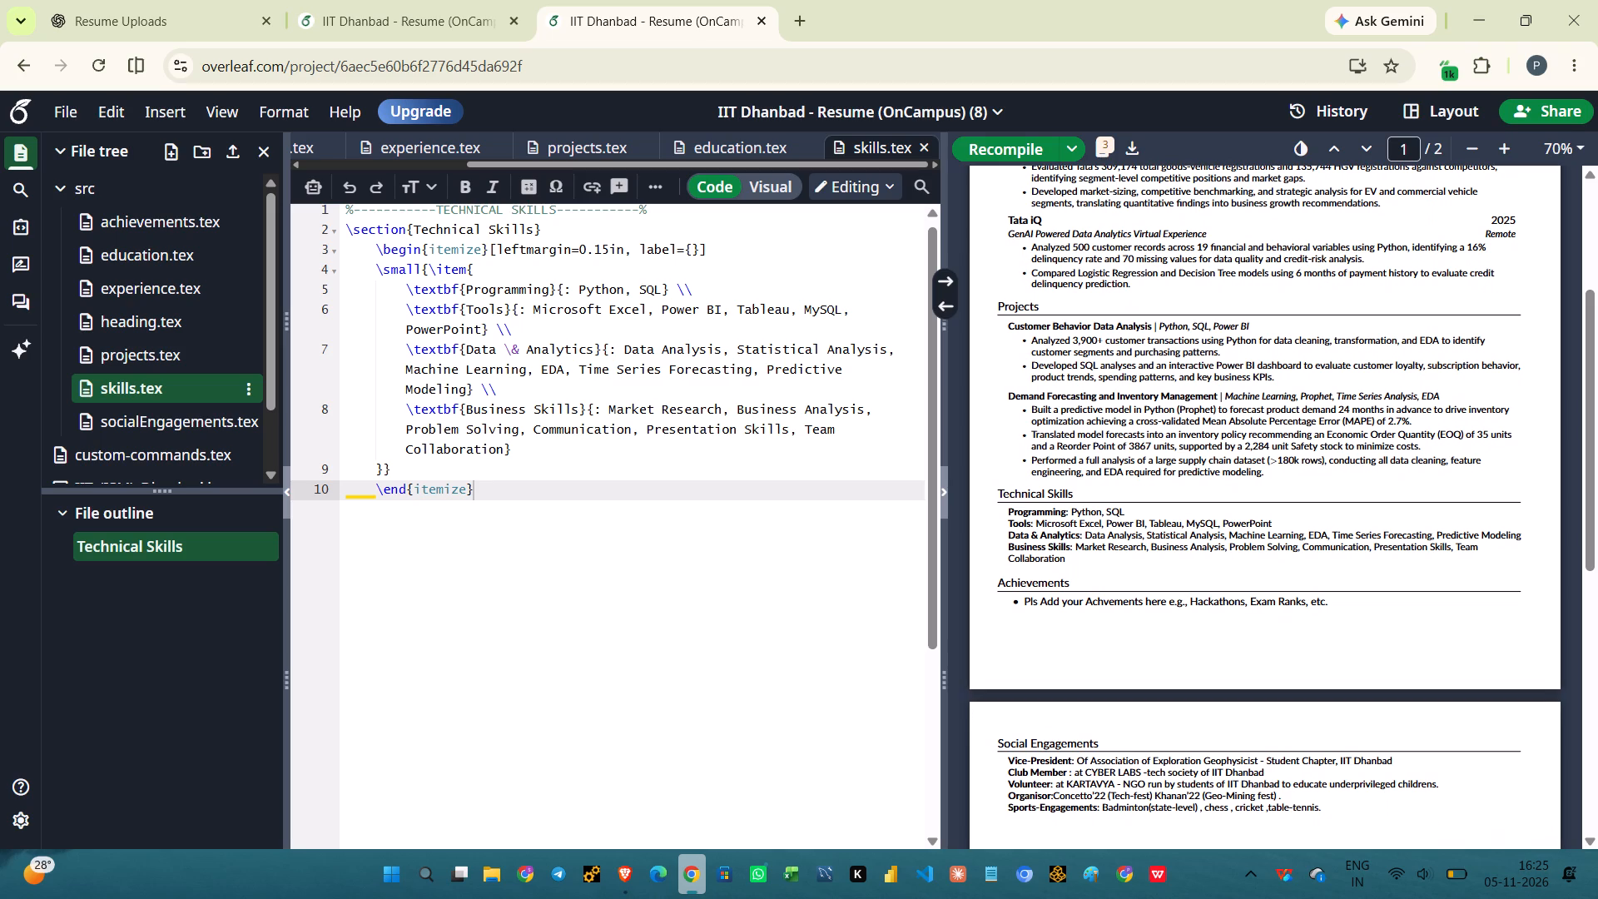
pyautogui.scroll(-2, 1155, 339)
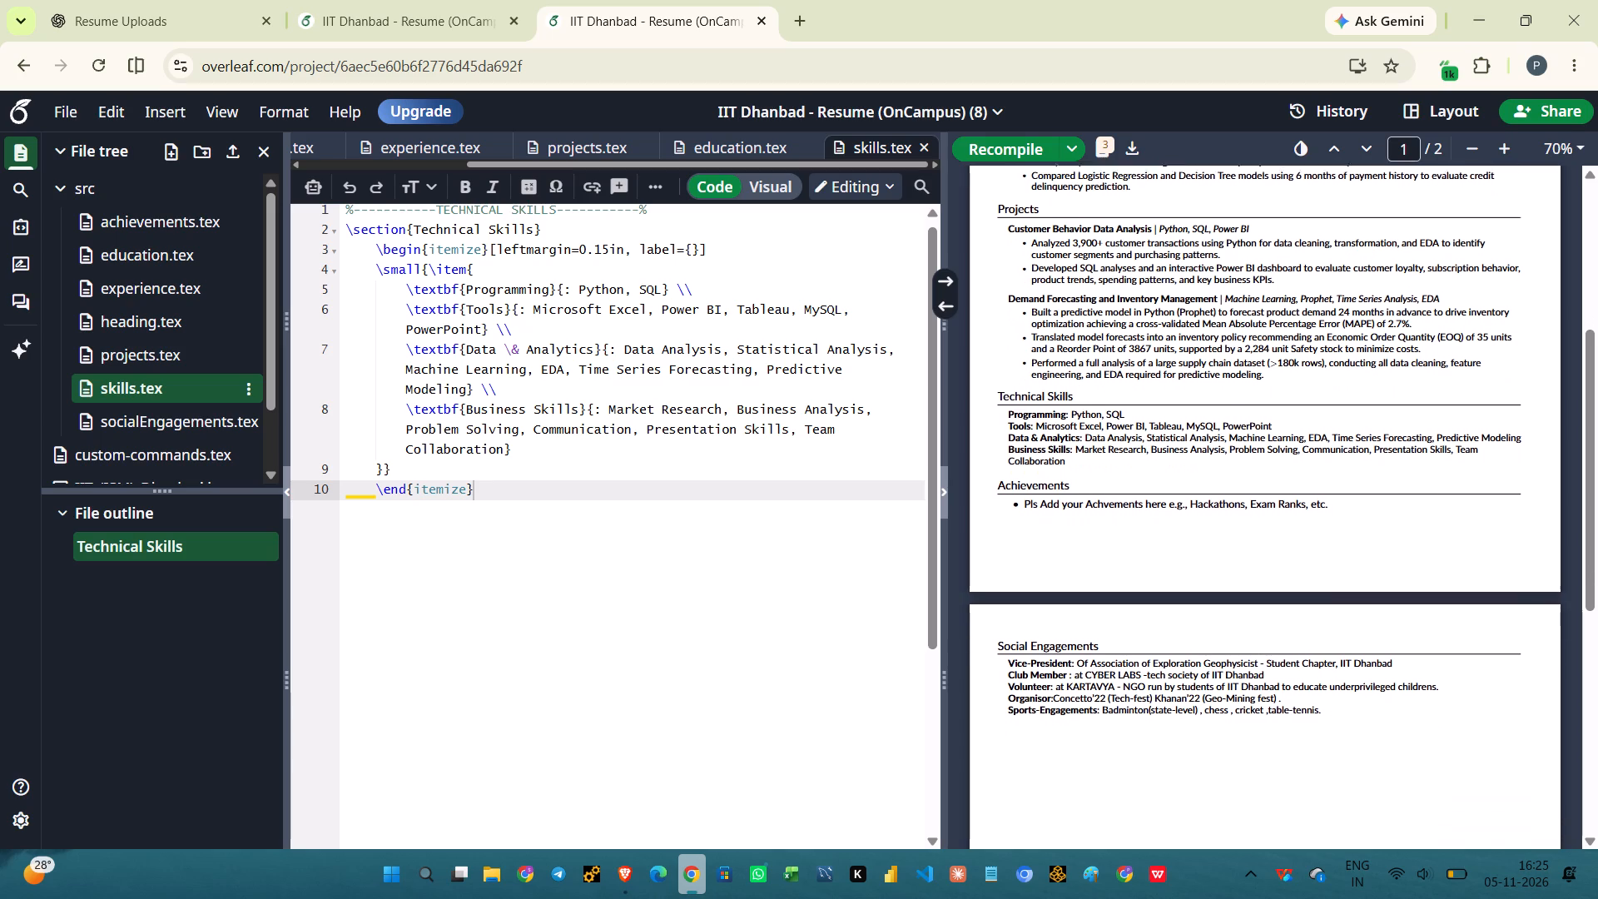
pyautogui.scroll(-1, 1155, 339)
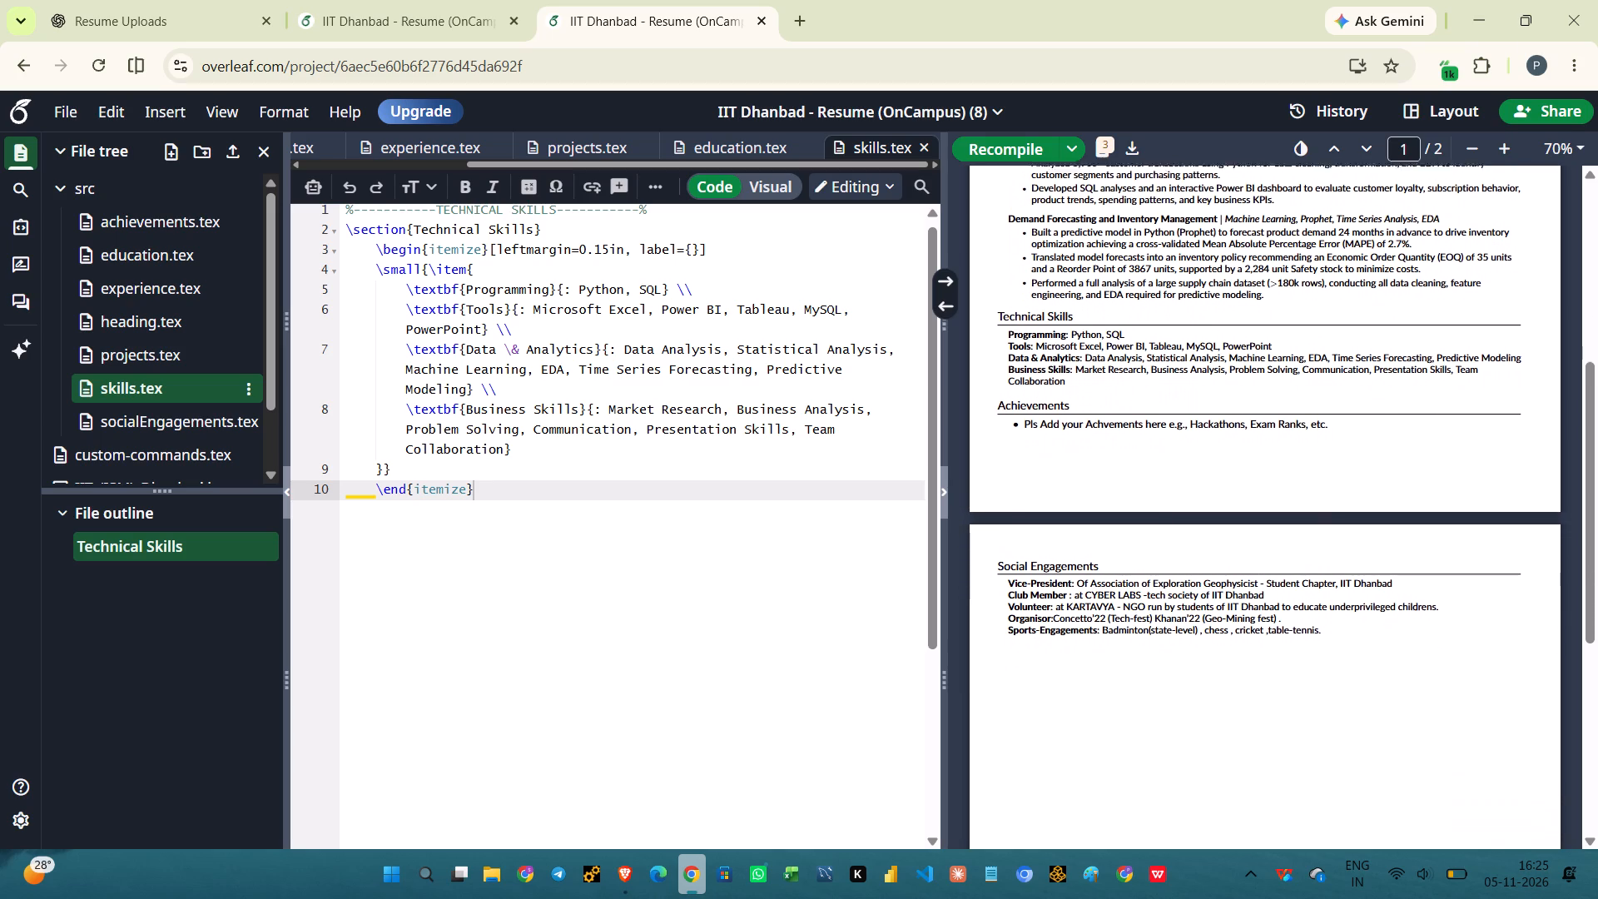
pyautogui.scroll(-3, 1155, 339)
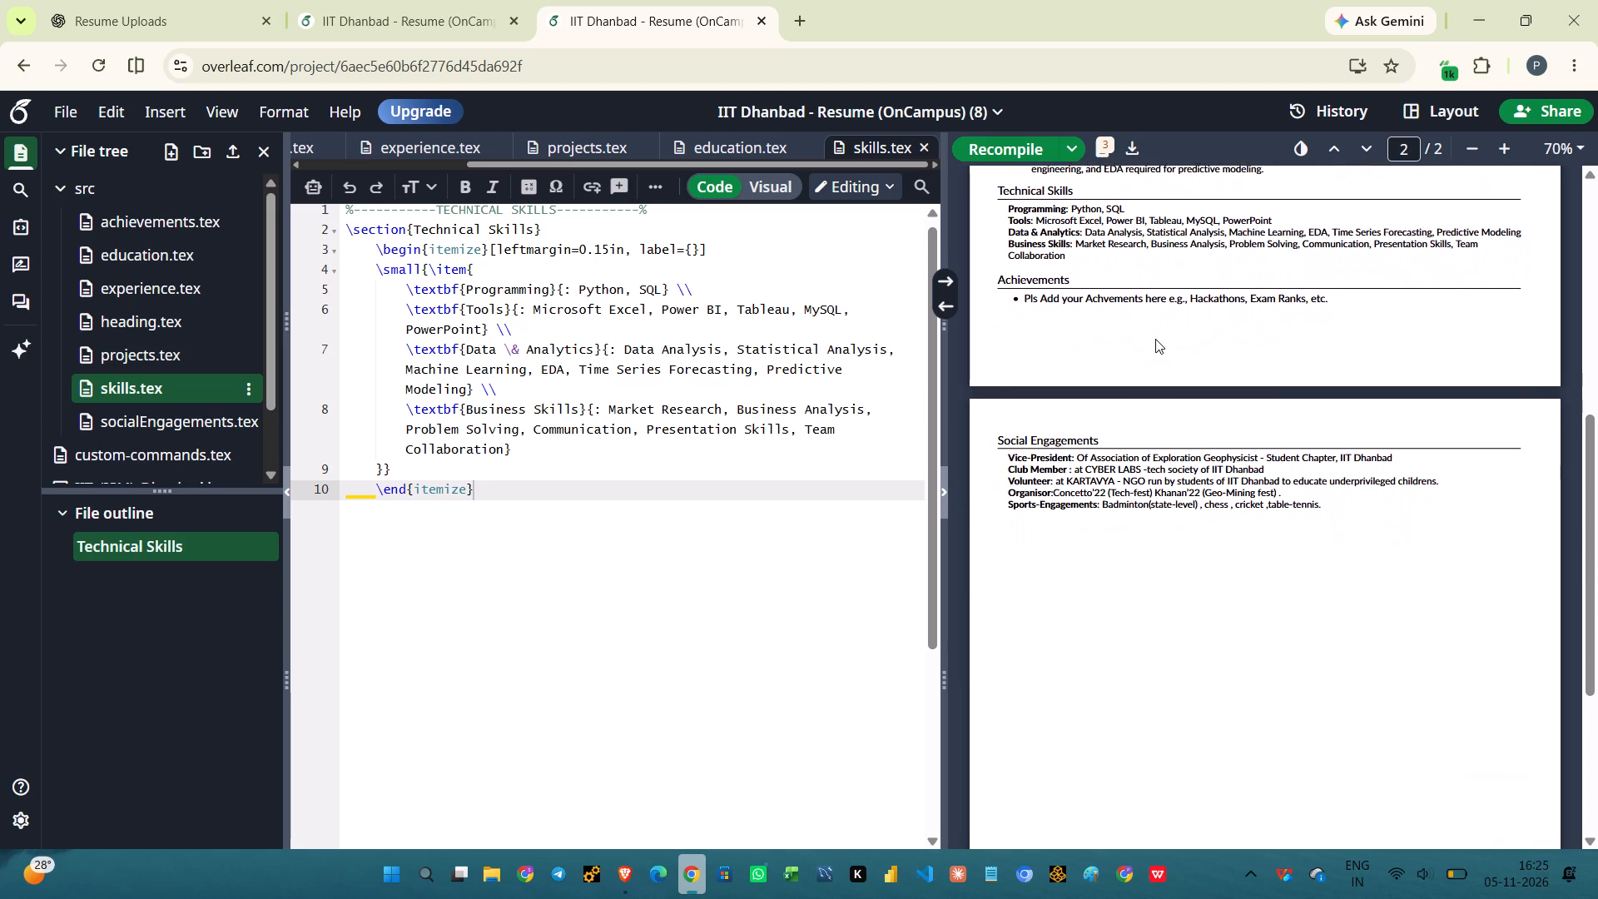
pyautogui.scroll(-1, 1155, 339)
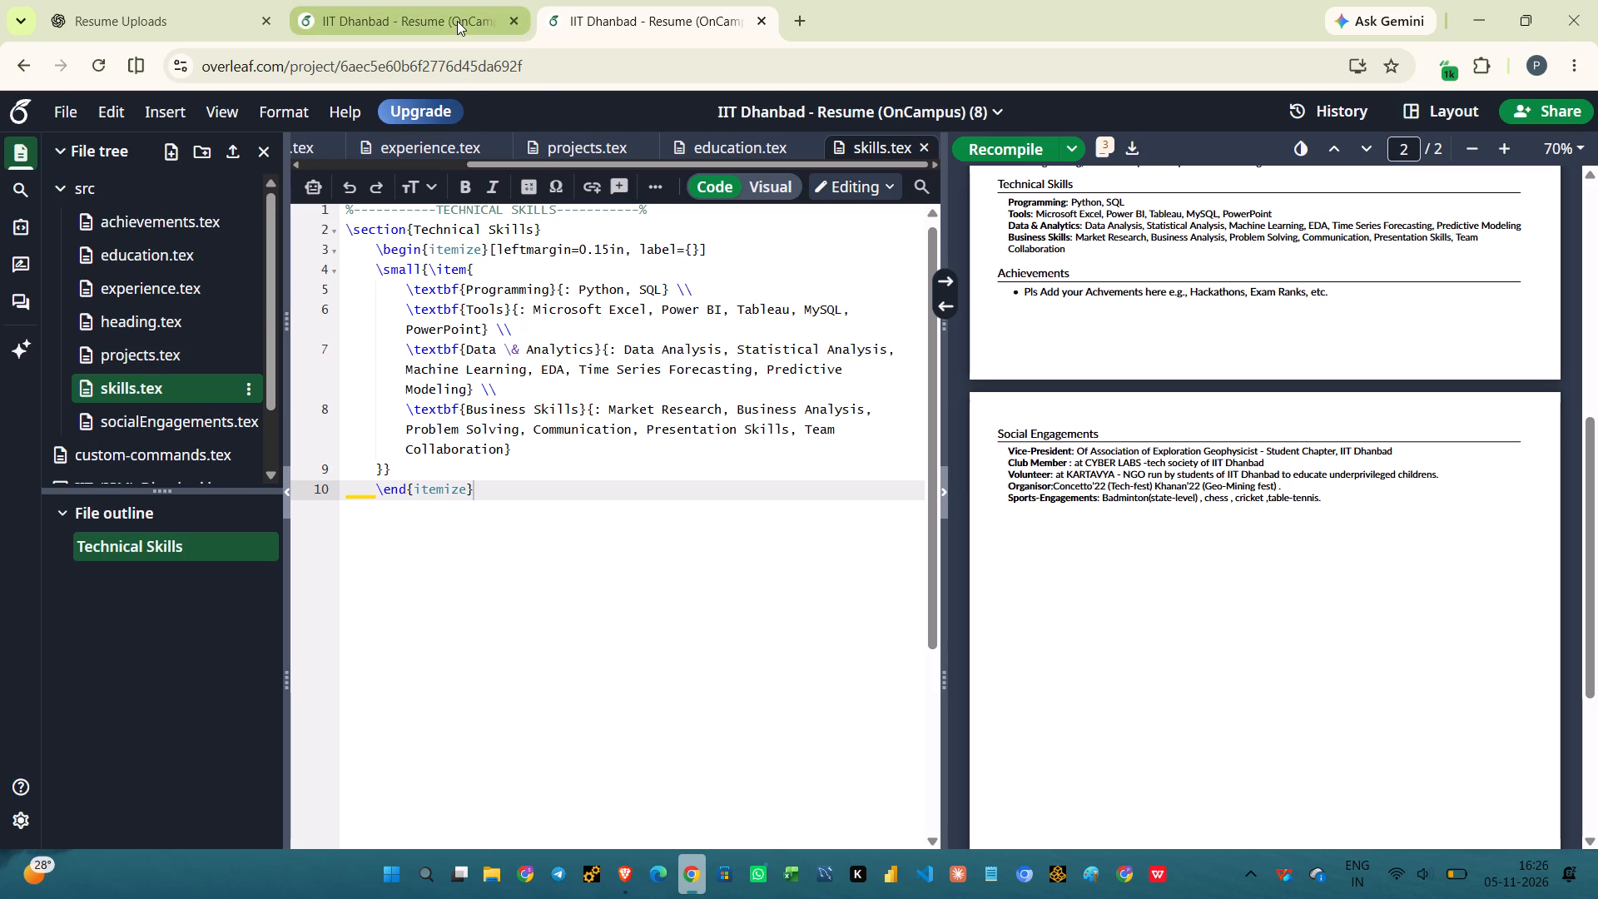
# Copy all of the Social Engagements code from socialEngagements.tex in the existing Overleaf resume project (3).
pyautogui.click(410, 22)
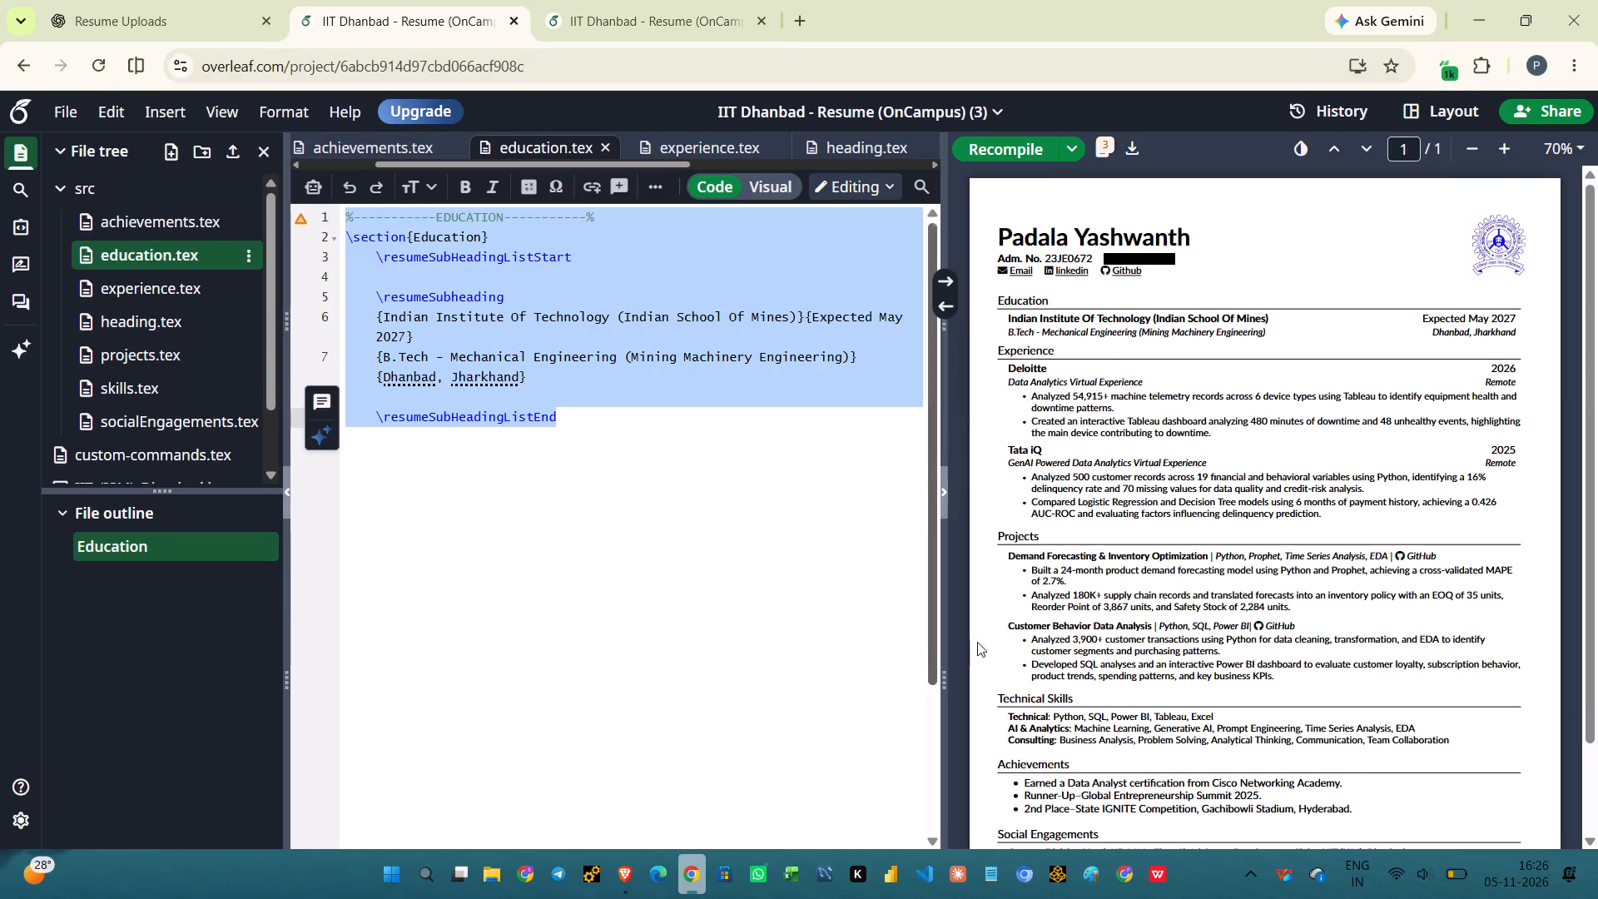
pyautogui.scroll(-3, 1035, 667)
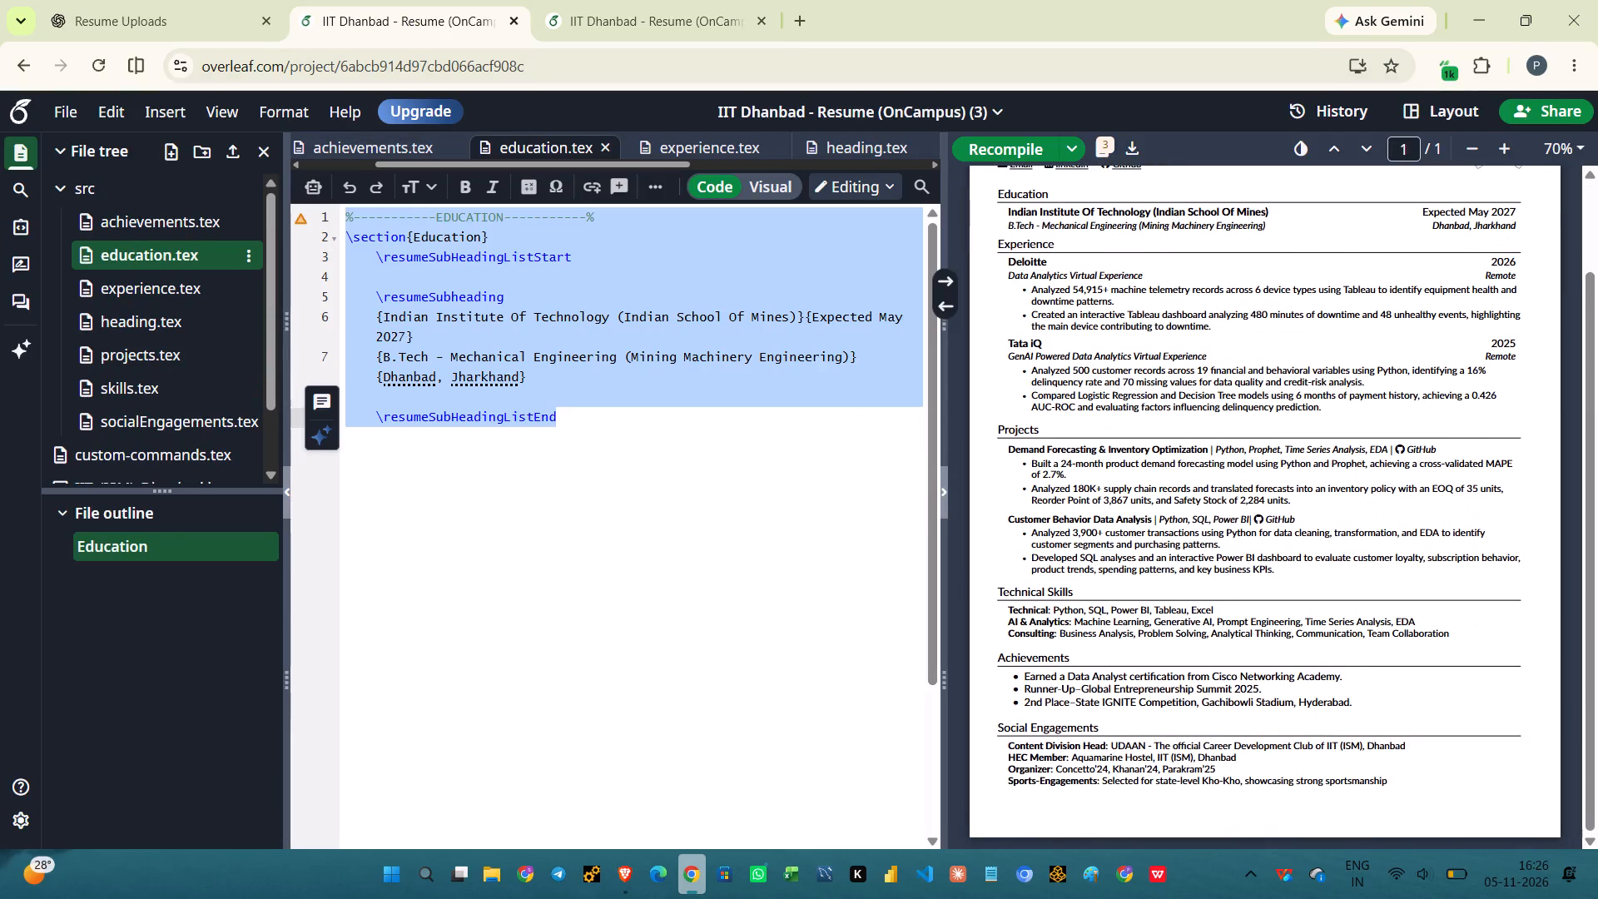
pyautogui.click(162, 412)
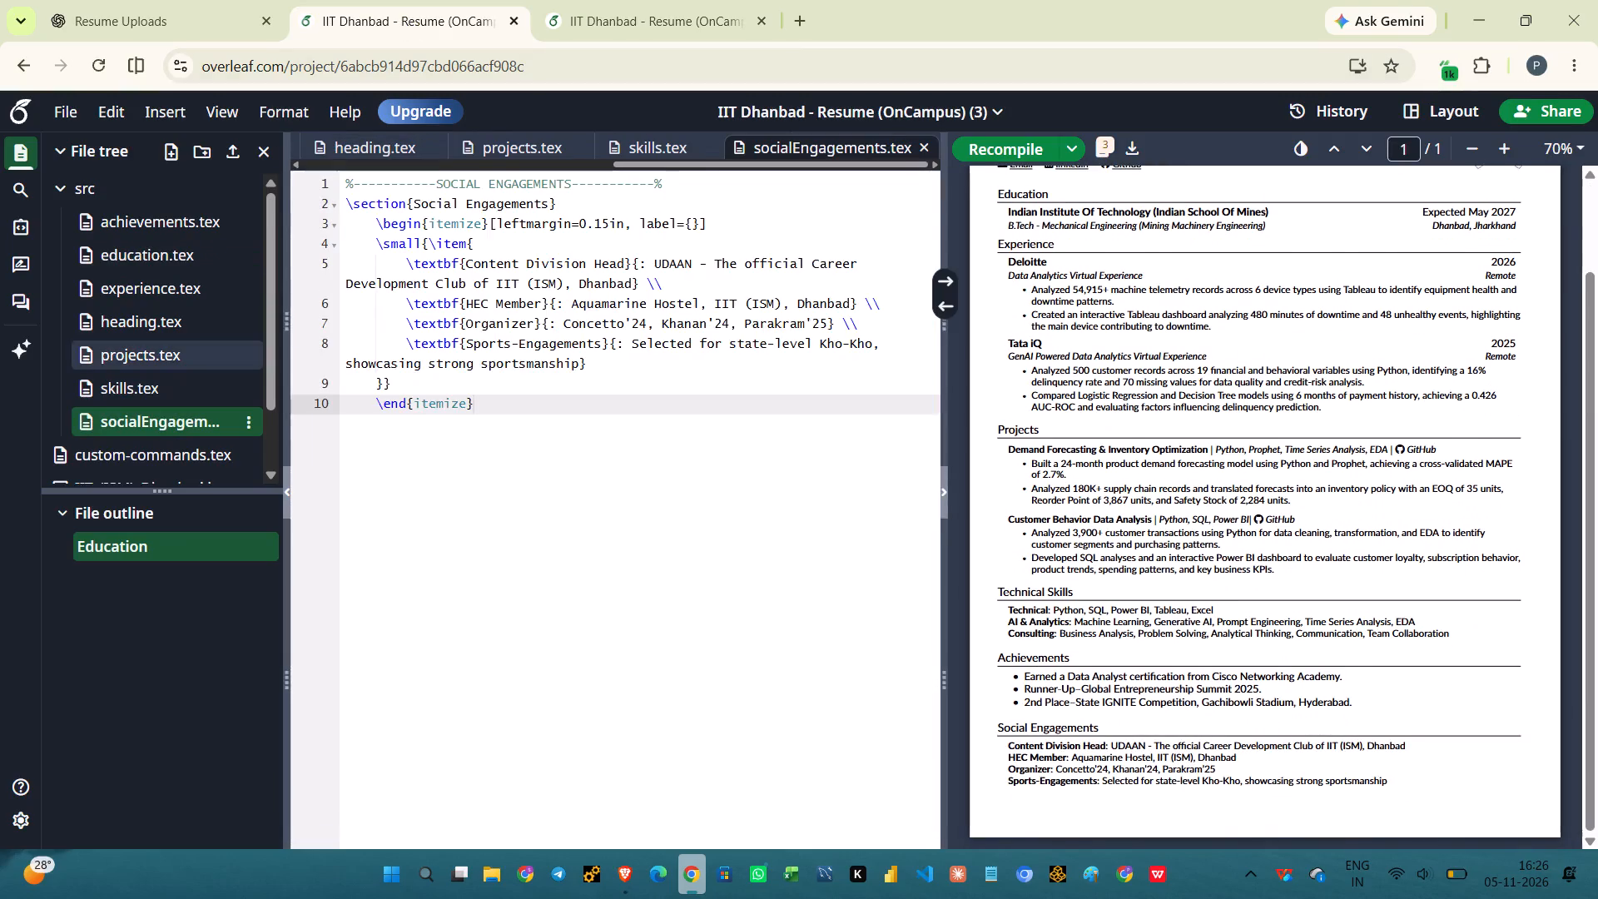
pyautogui.click(476, 355)
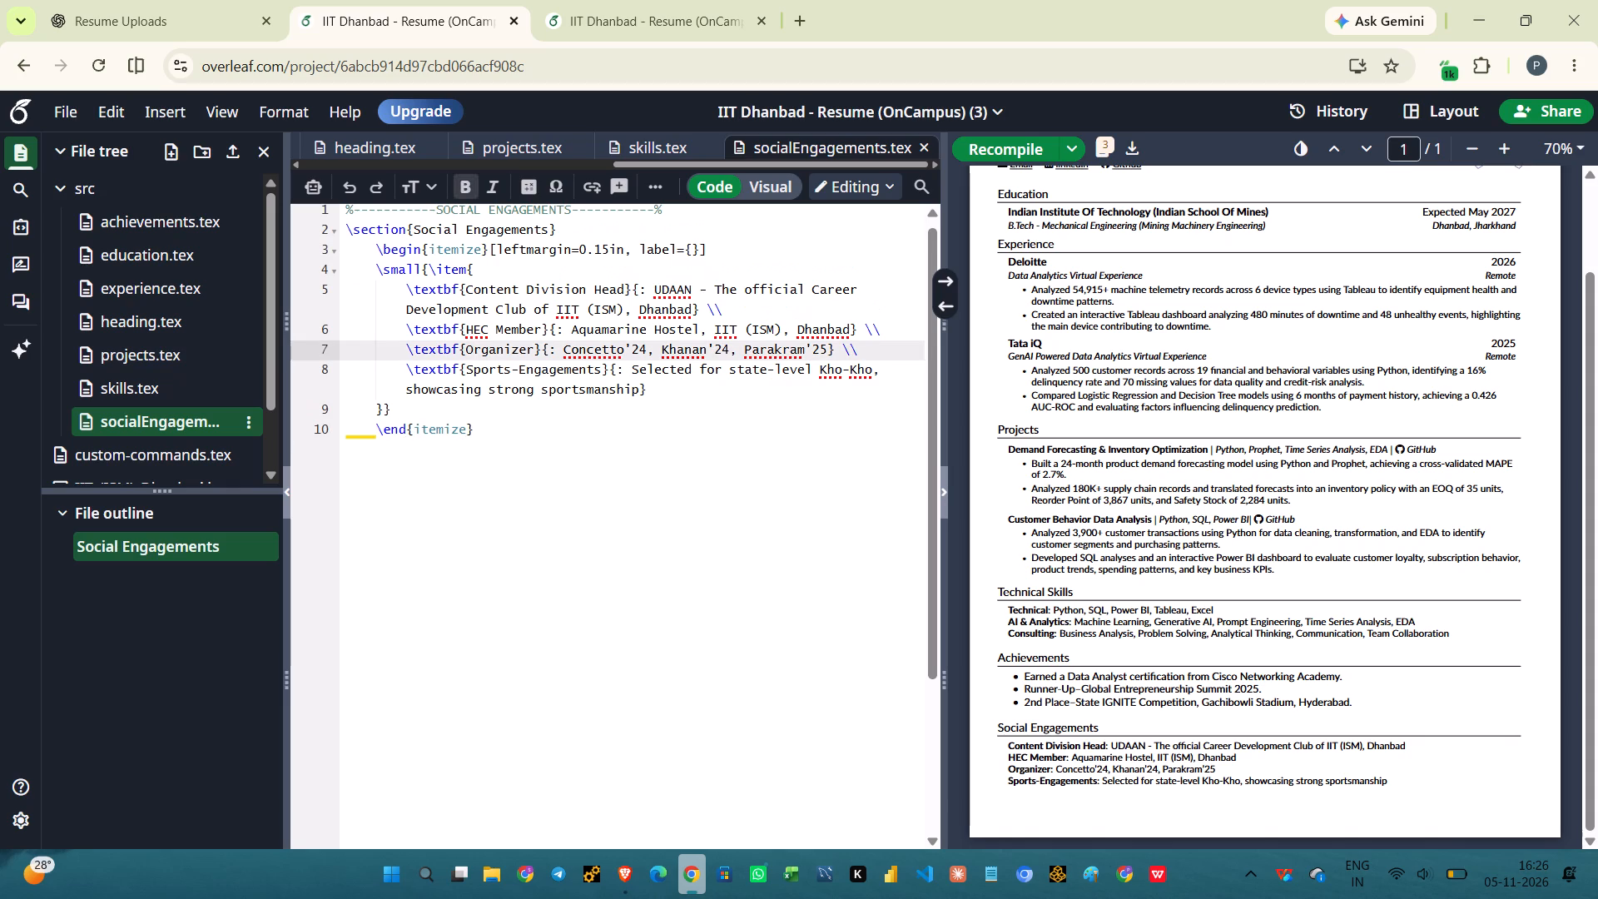
pyautogui.hotkey('ctrl', 'a')
pyautogui.hotkey('ctrl', 'c')
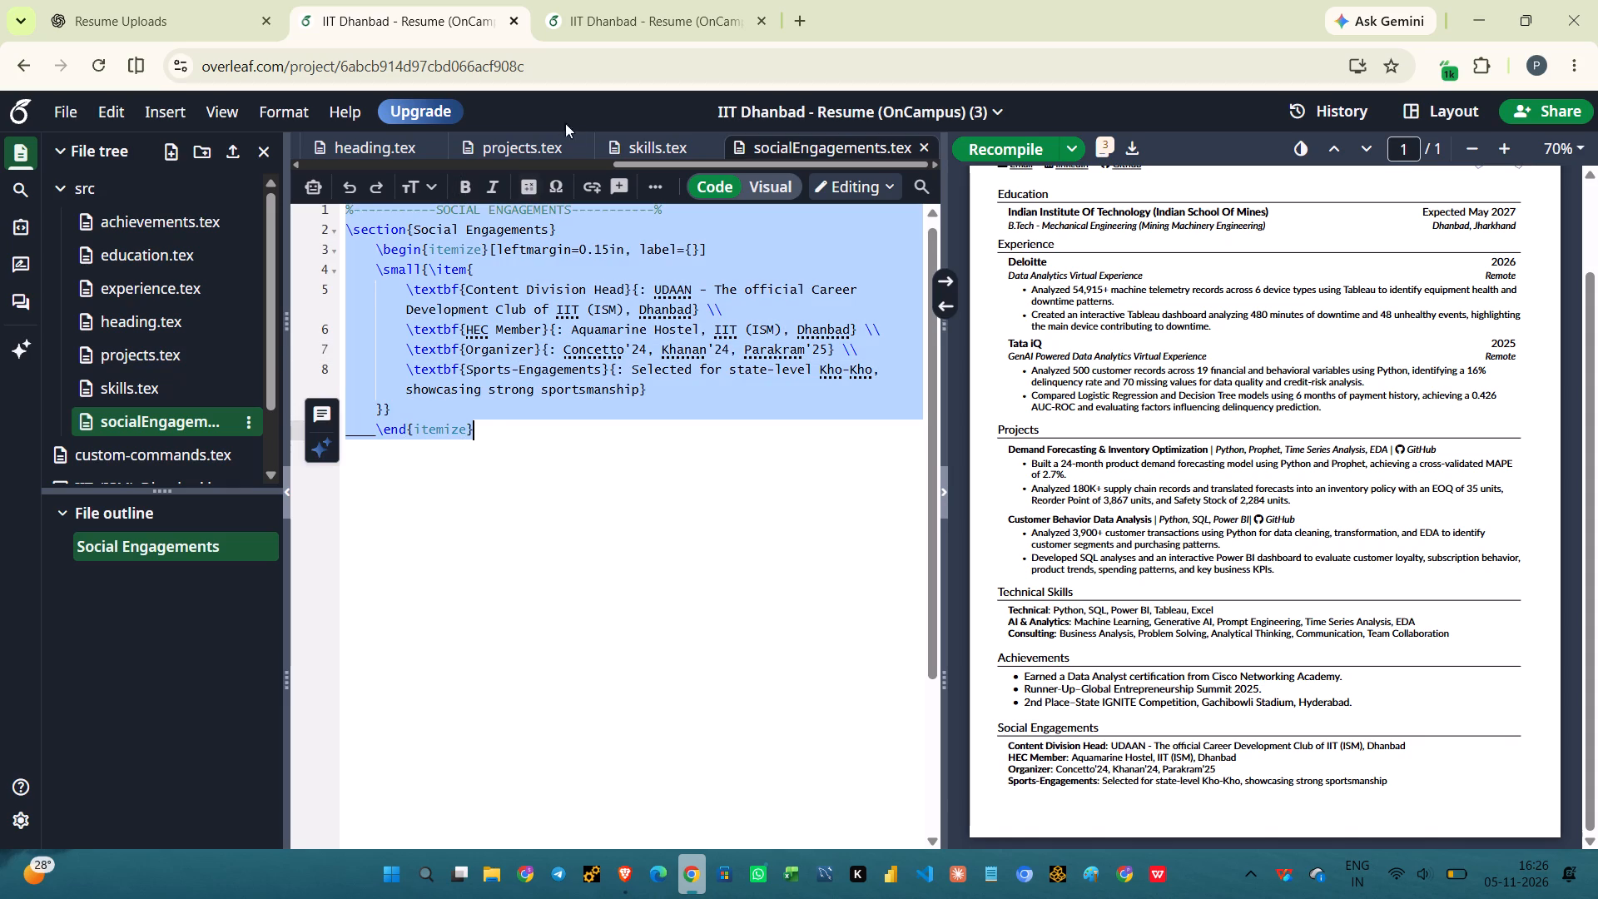
# Replace all of socialEngagements.tex in the Overleaf project (8) with the copied Social Engagements code and recompile.
pyautogui.click(640, 0)
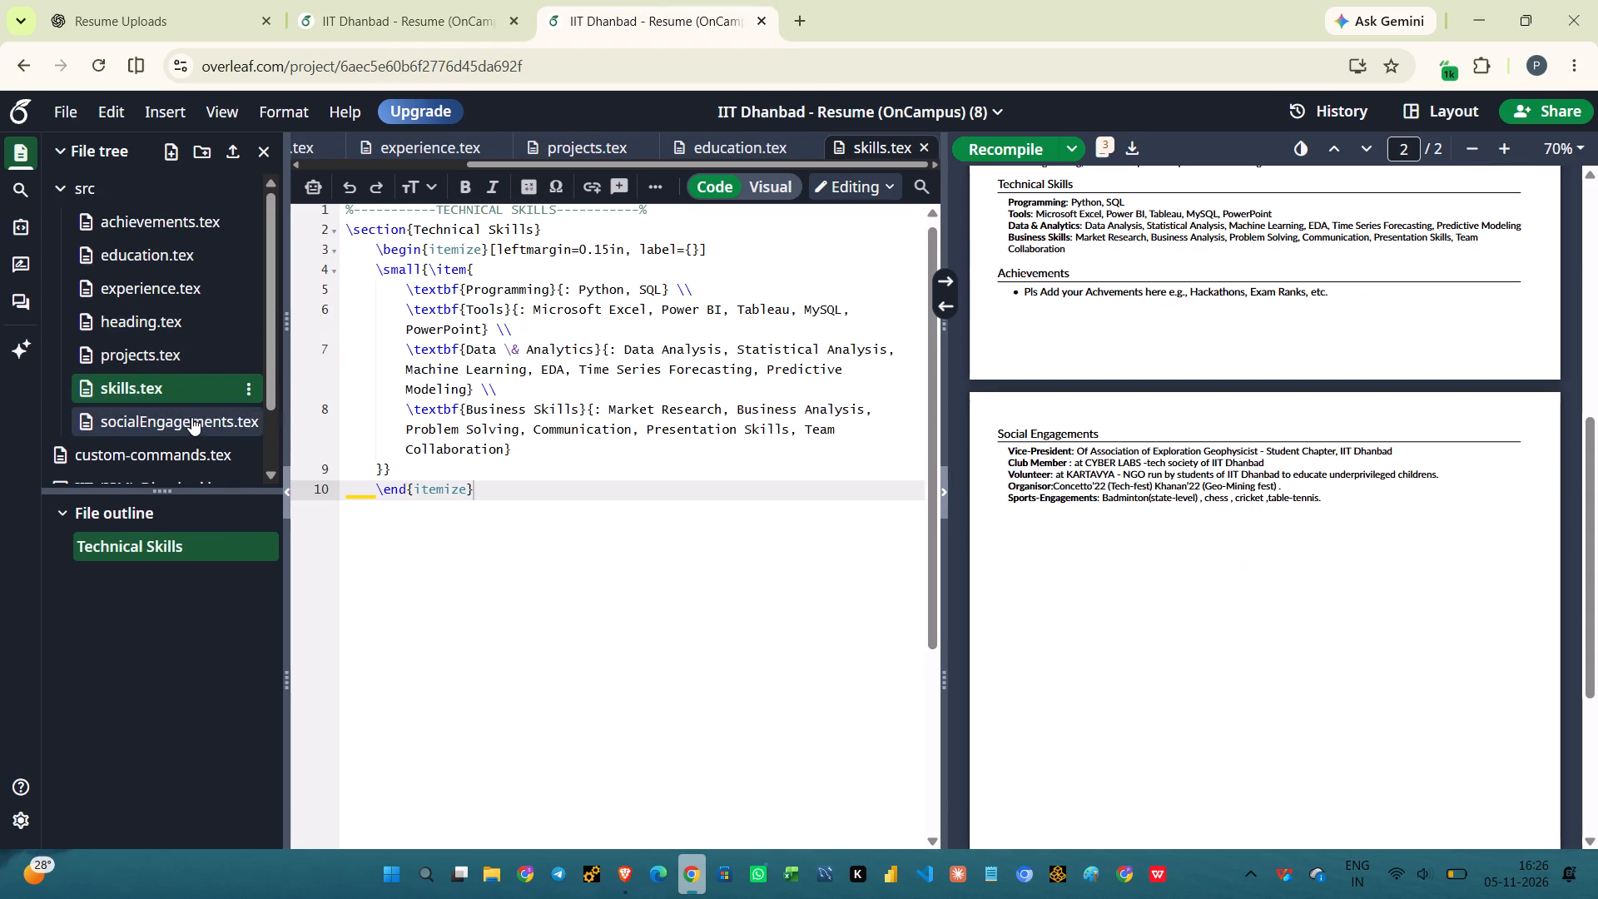
pyautogui.click(189, 420)
pyautogui.click(499, 464)
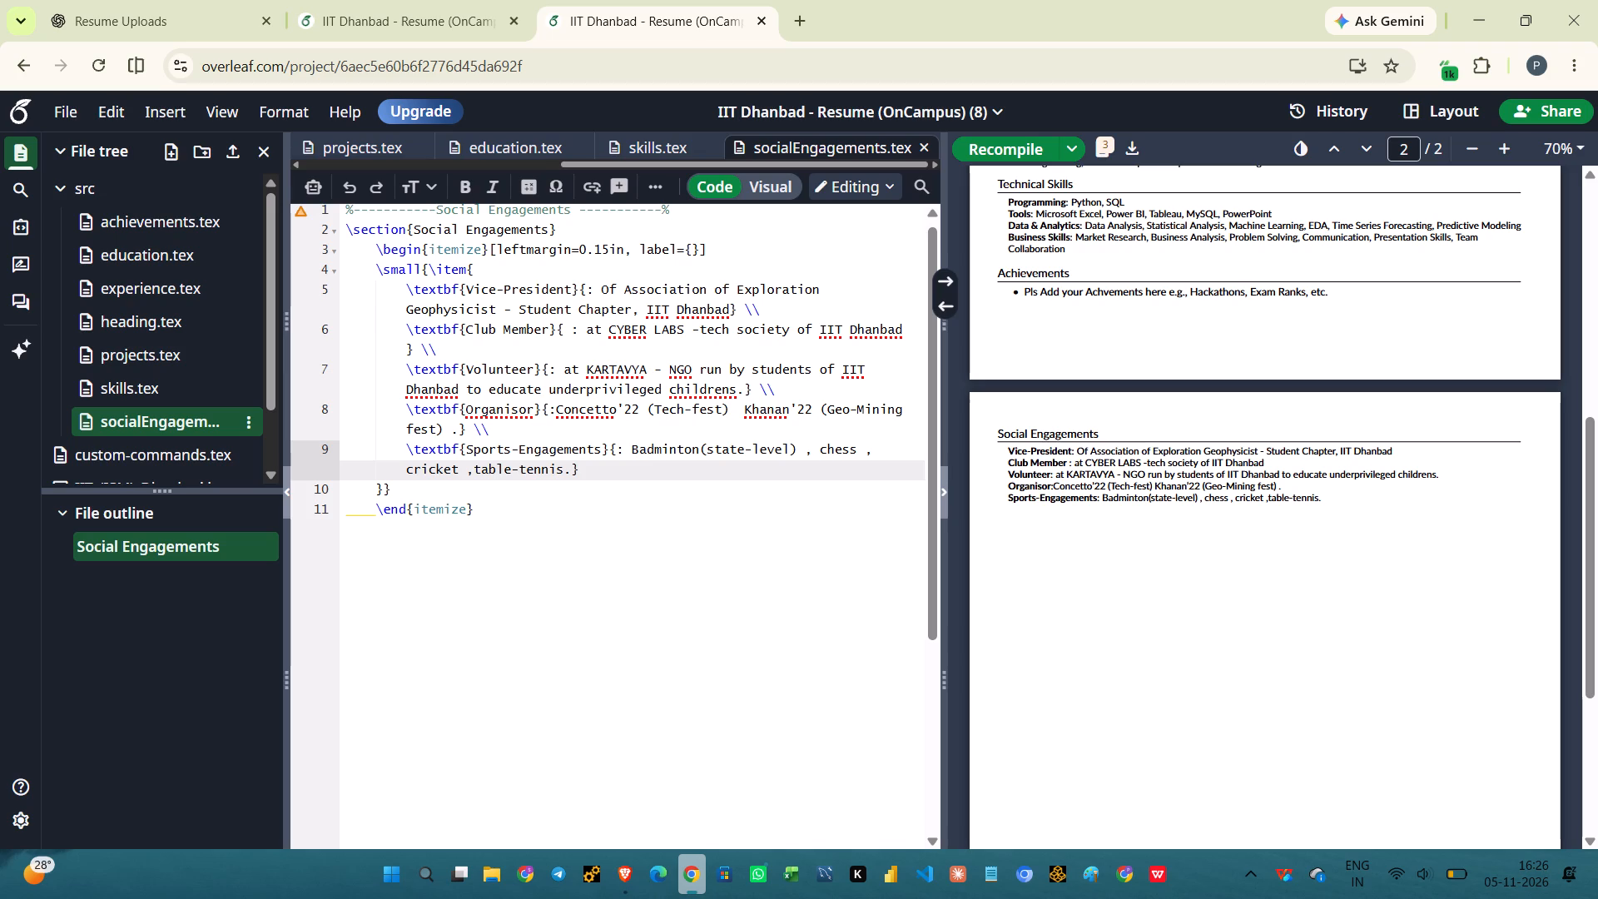
pyautogui.hotkey('ctrl', 'a')
pyautogui.hotkey('ctrl', 'v')
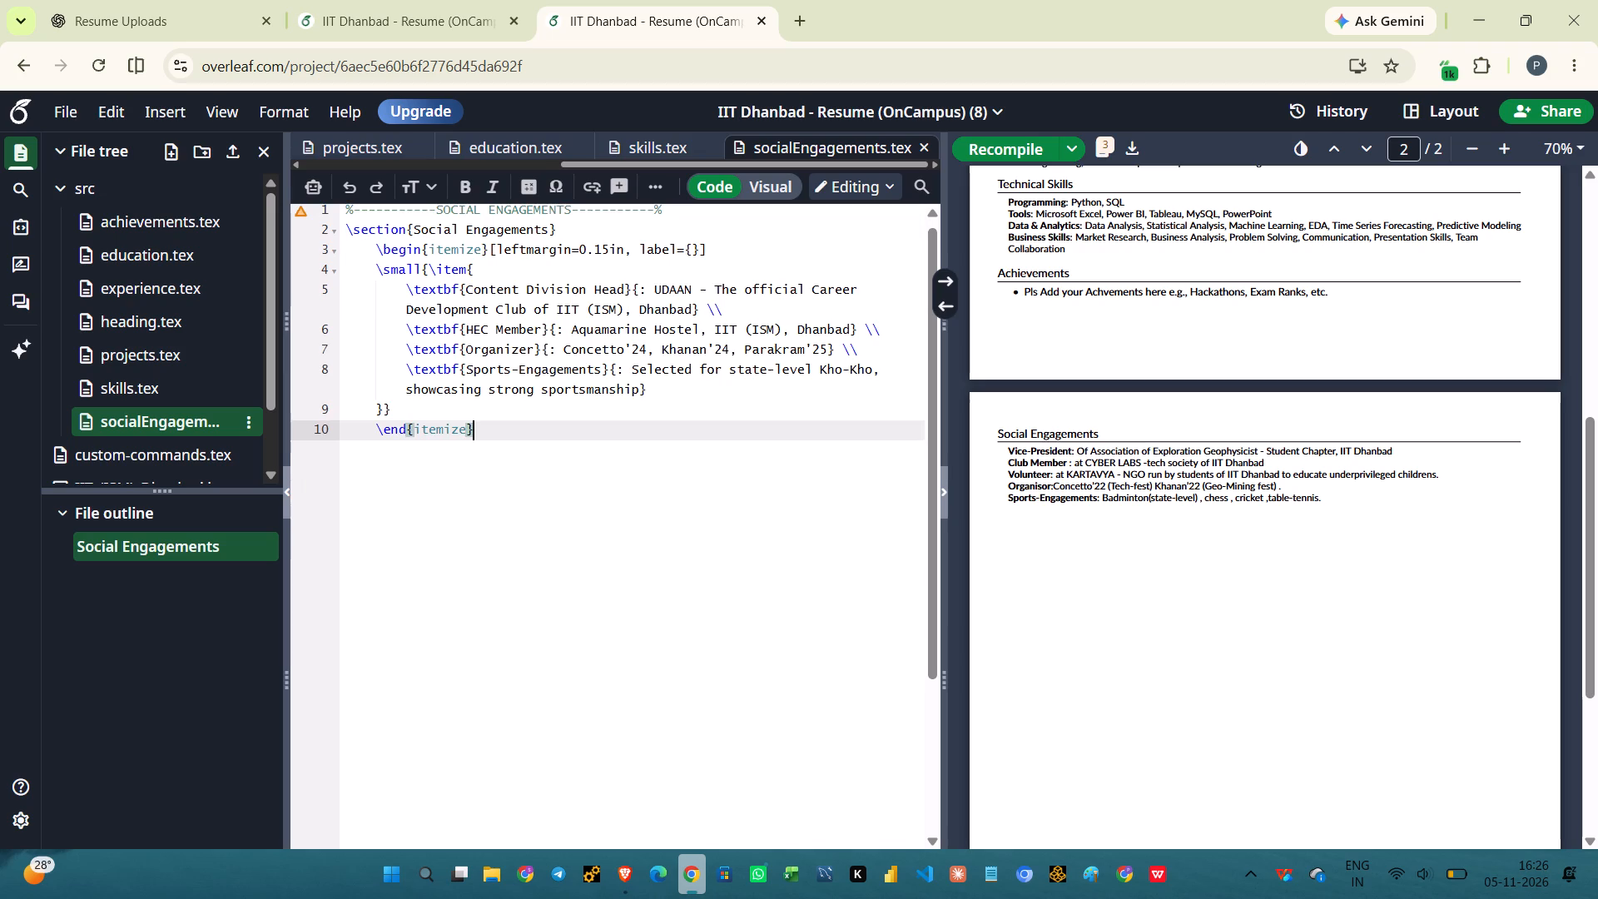
pyautogui.click(1015, 143)
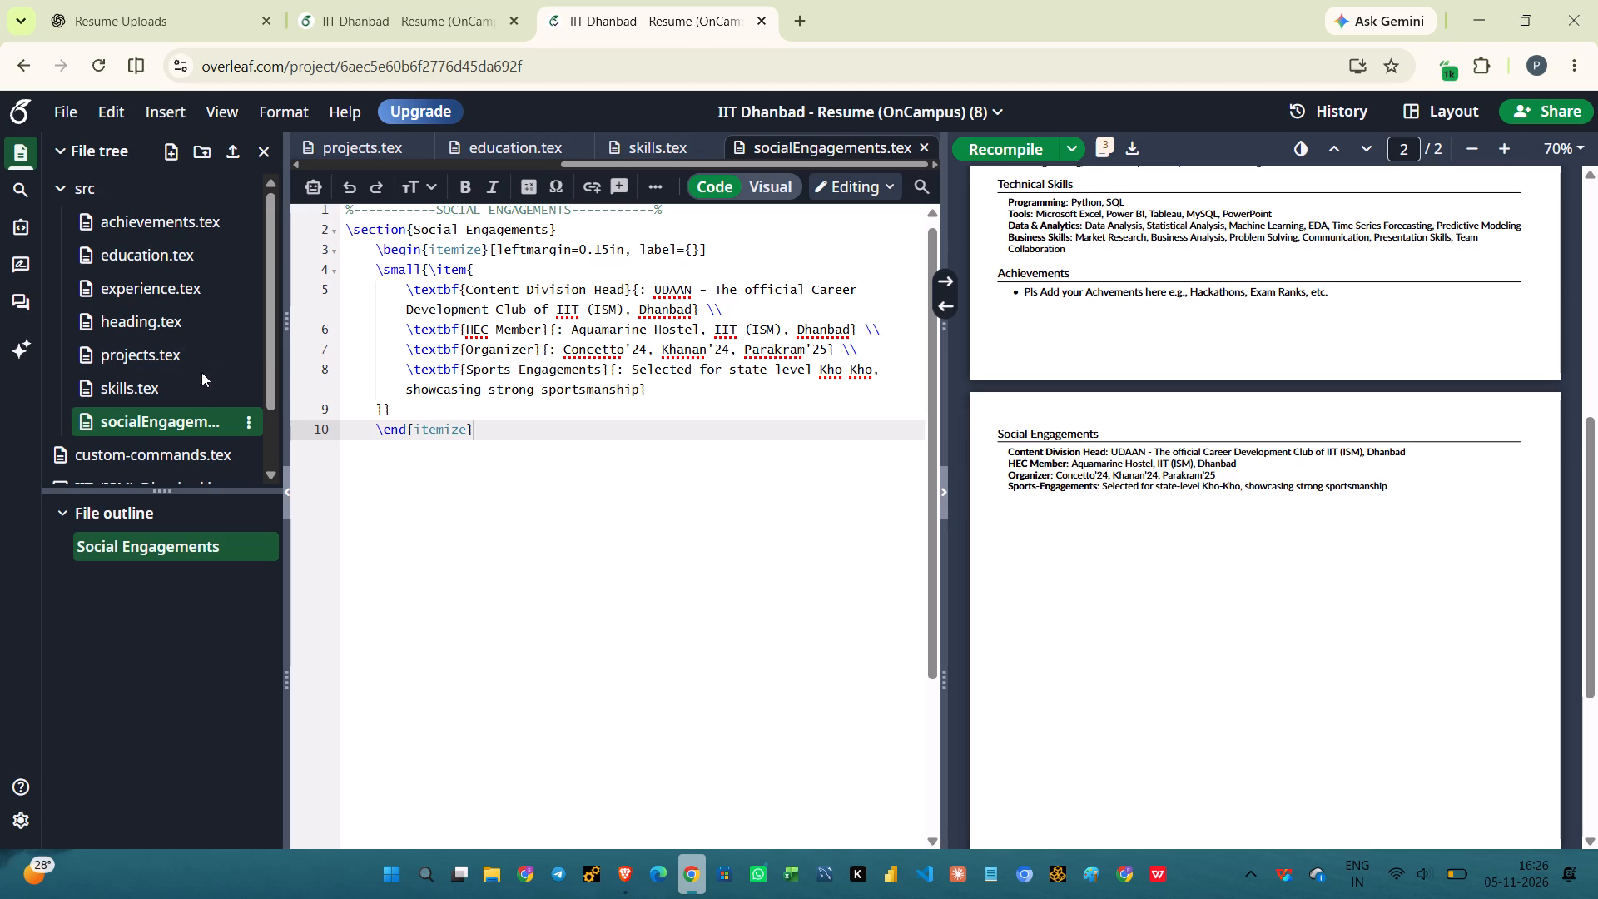
# Delete the placeholder achievements.tex file from the src folder of project (8).
pyautogui.click(236, 220)
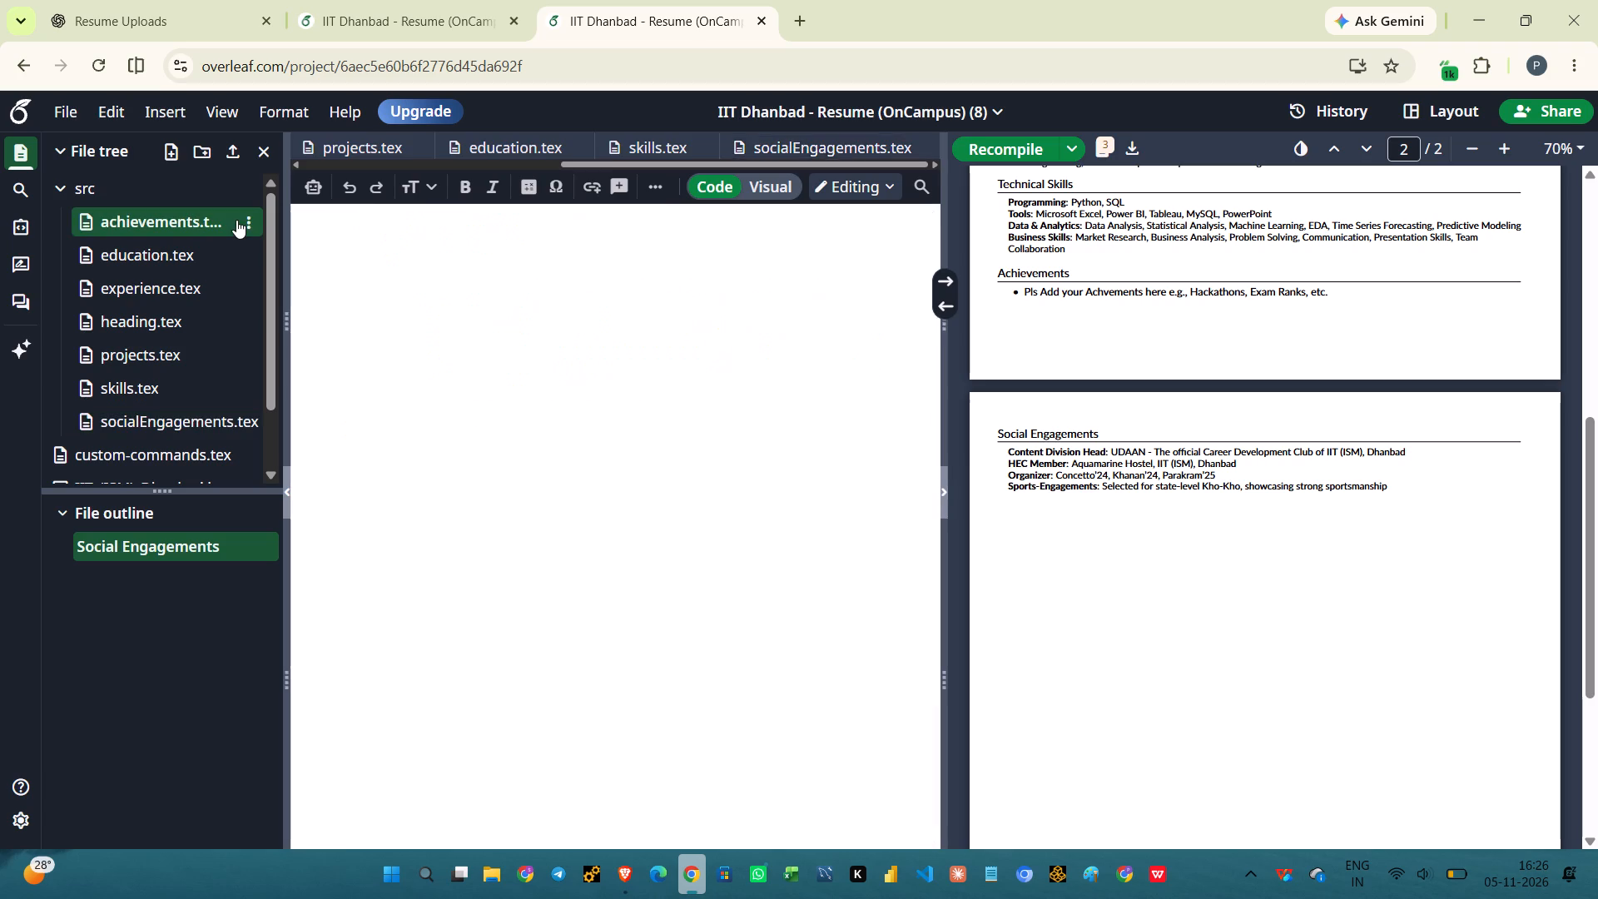
pyautogui.click(247, 218)
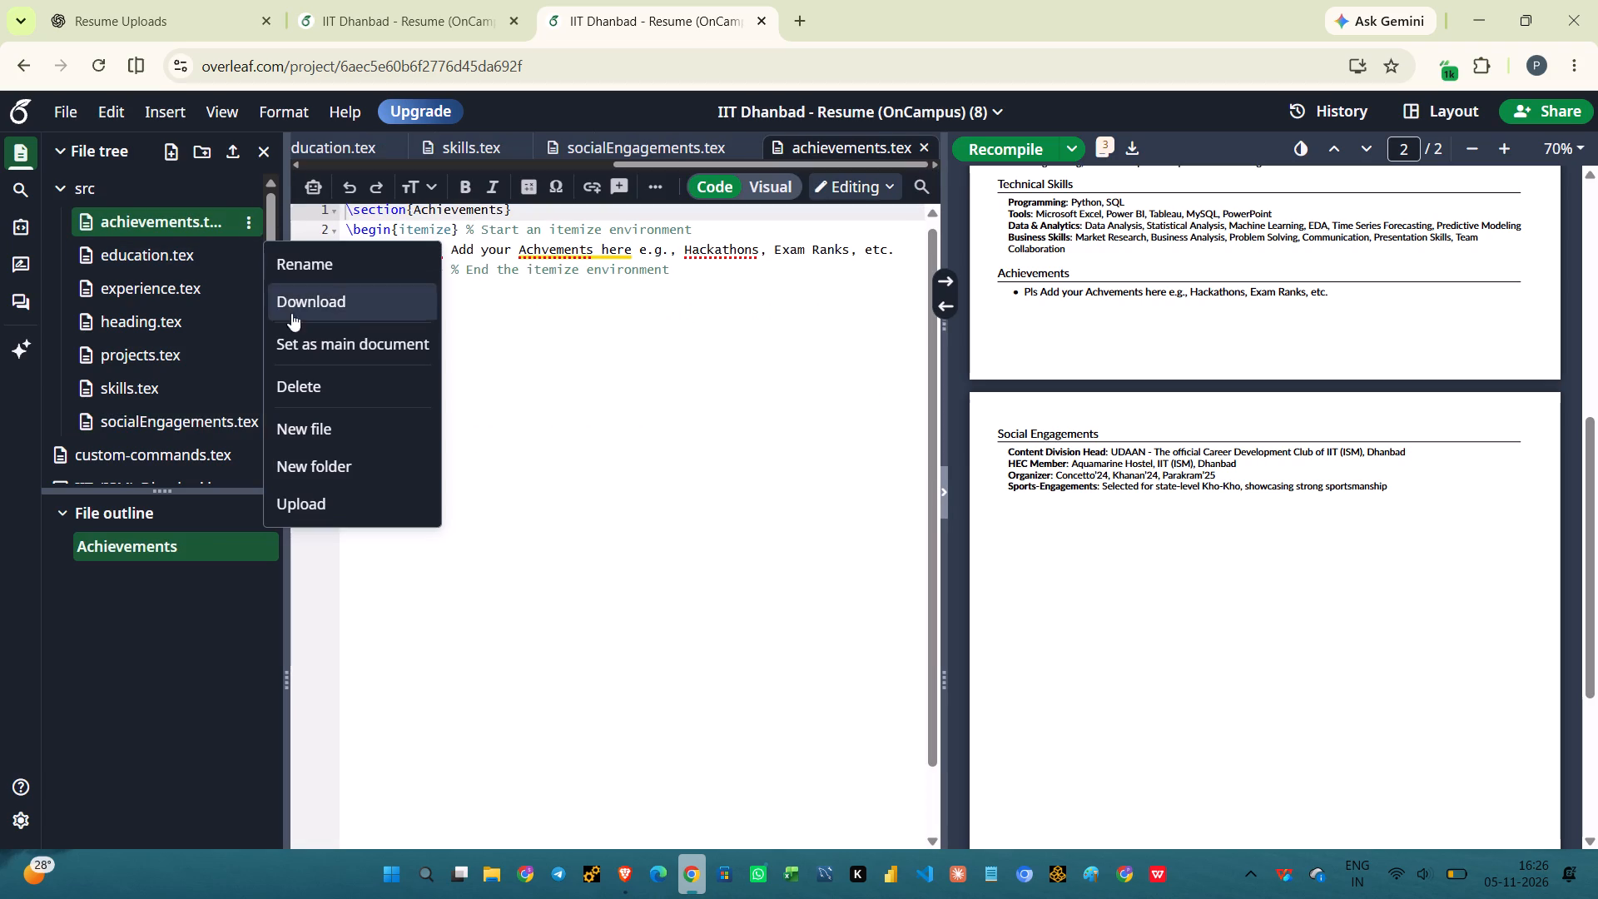
pyautogui.click(309, 380)
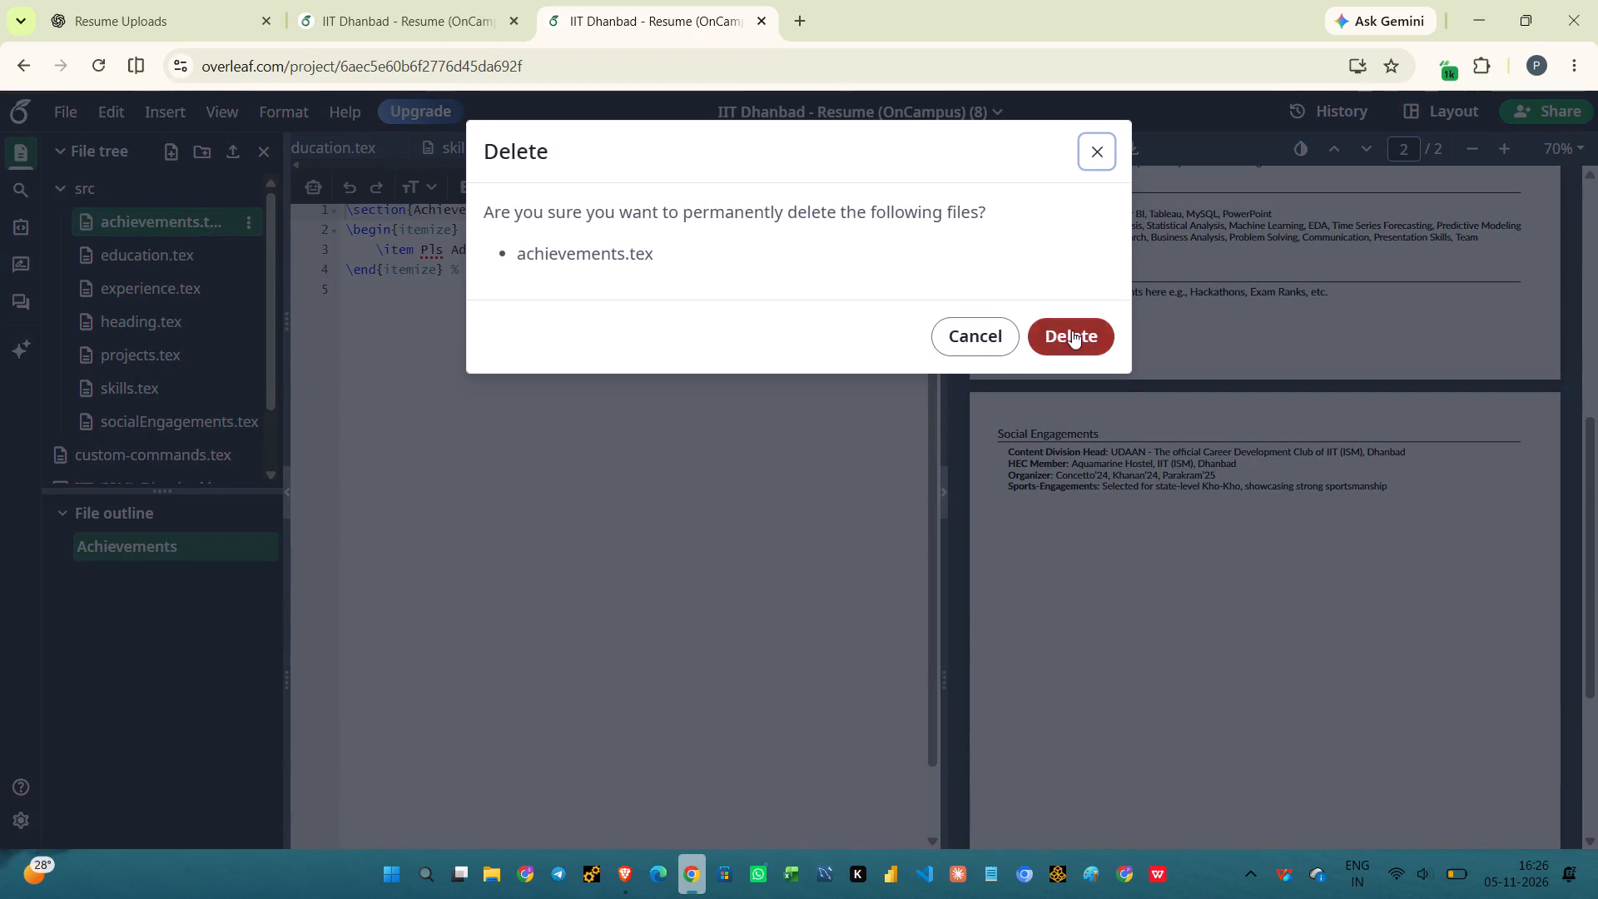
pyautogui.click(1072, 330)
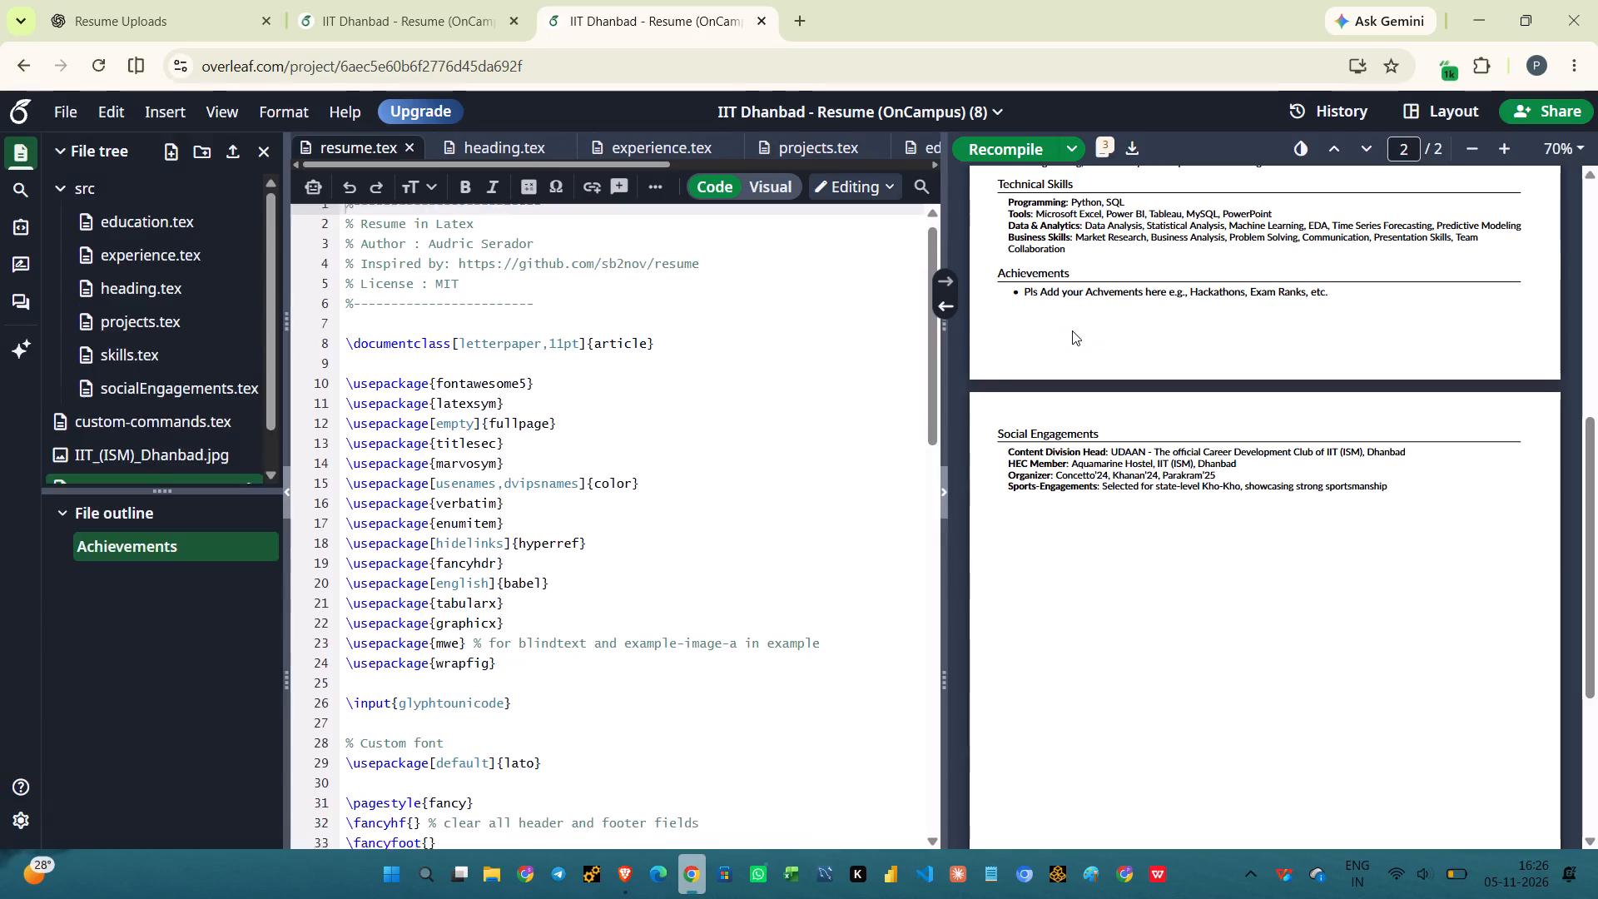
# Comment out the \input{src/achievements} line under ACHIEVEMENTS in resume.tex with a % and recompile the resume.
pyautogui.scroll(2, 443, 395)
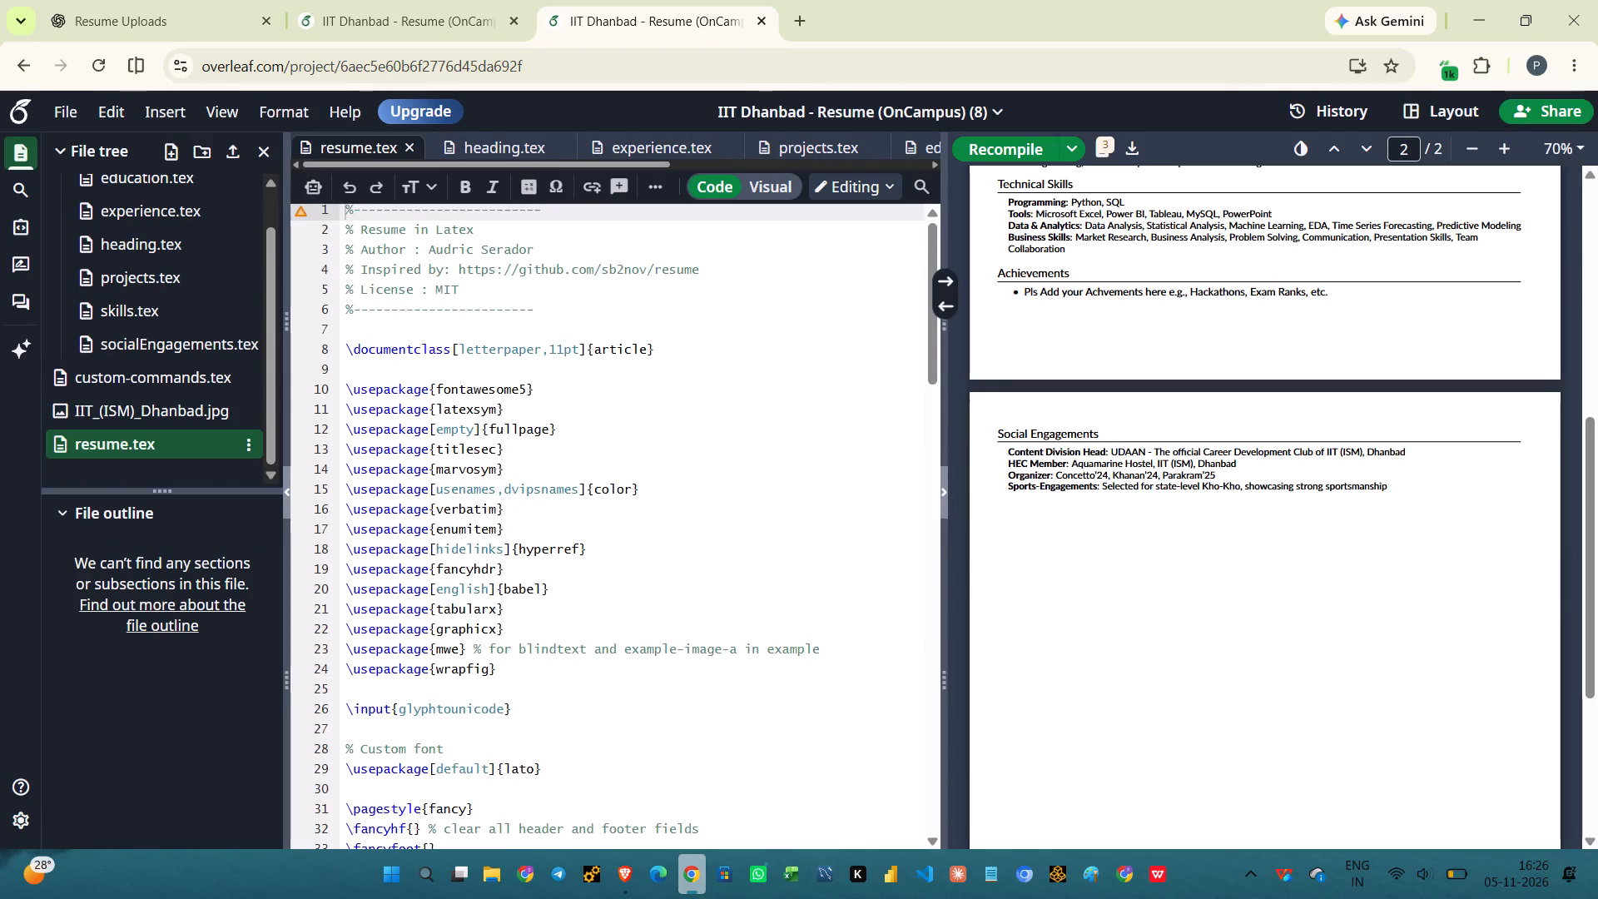
pyautogui.scroll(2, 443, 395)
pyautogui.scroll(6, 1104, 347)
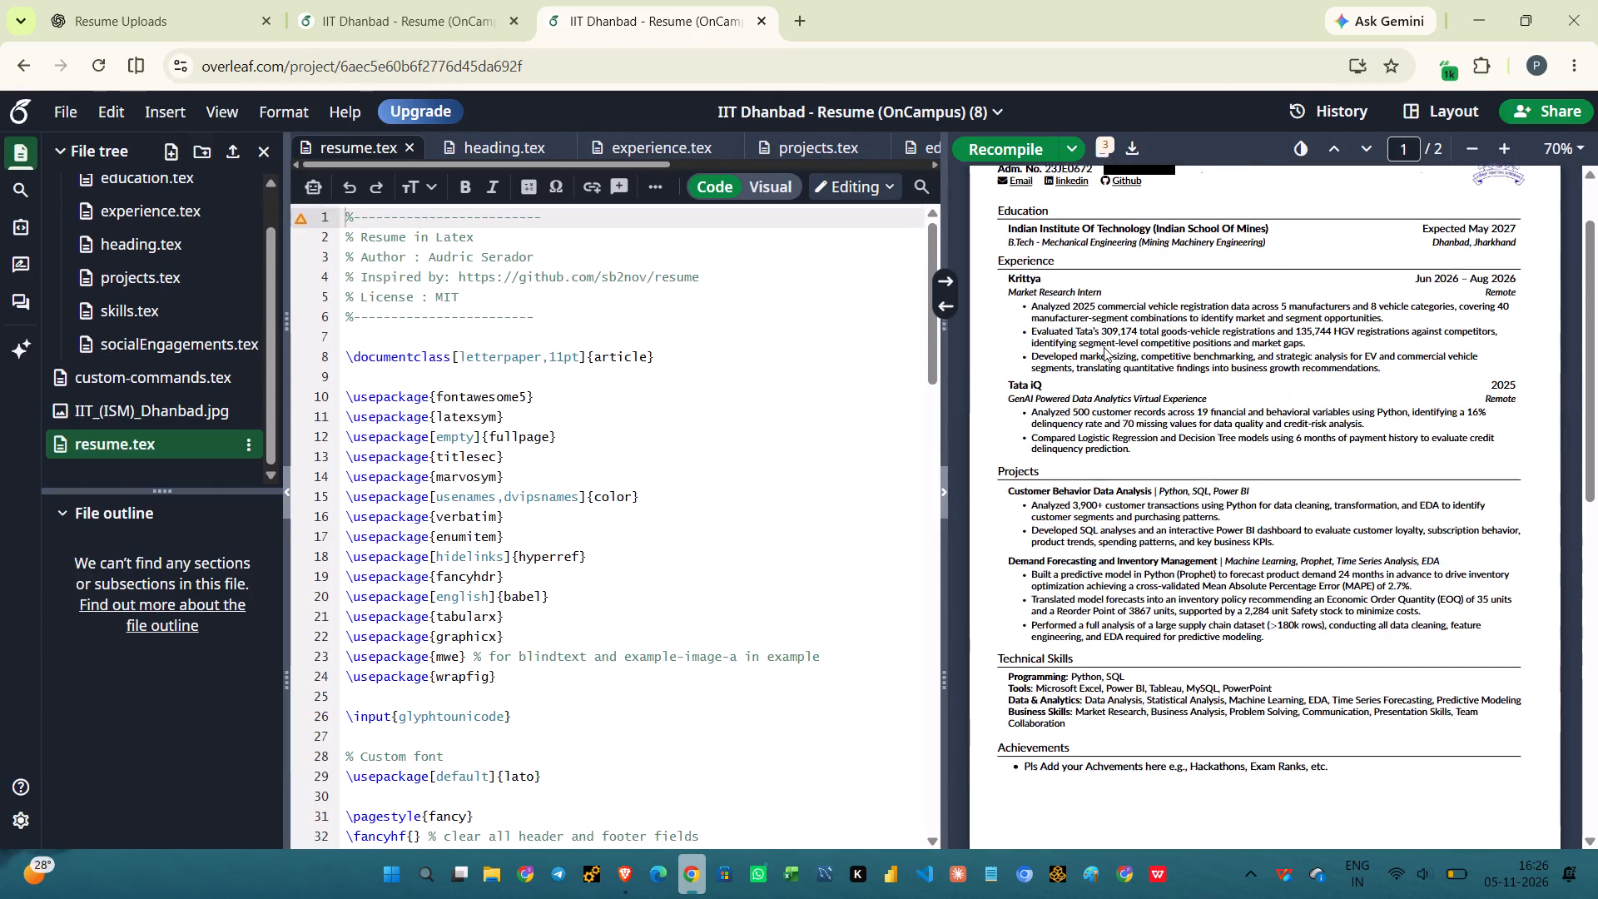
pyautogui.scroll(-1, 633, 485)
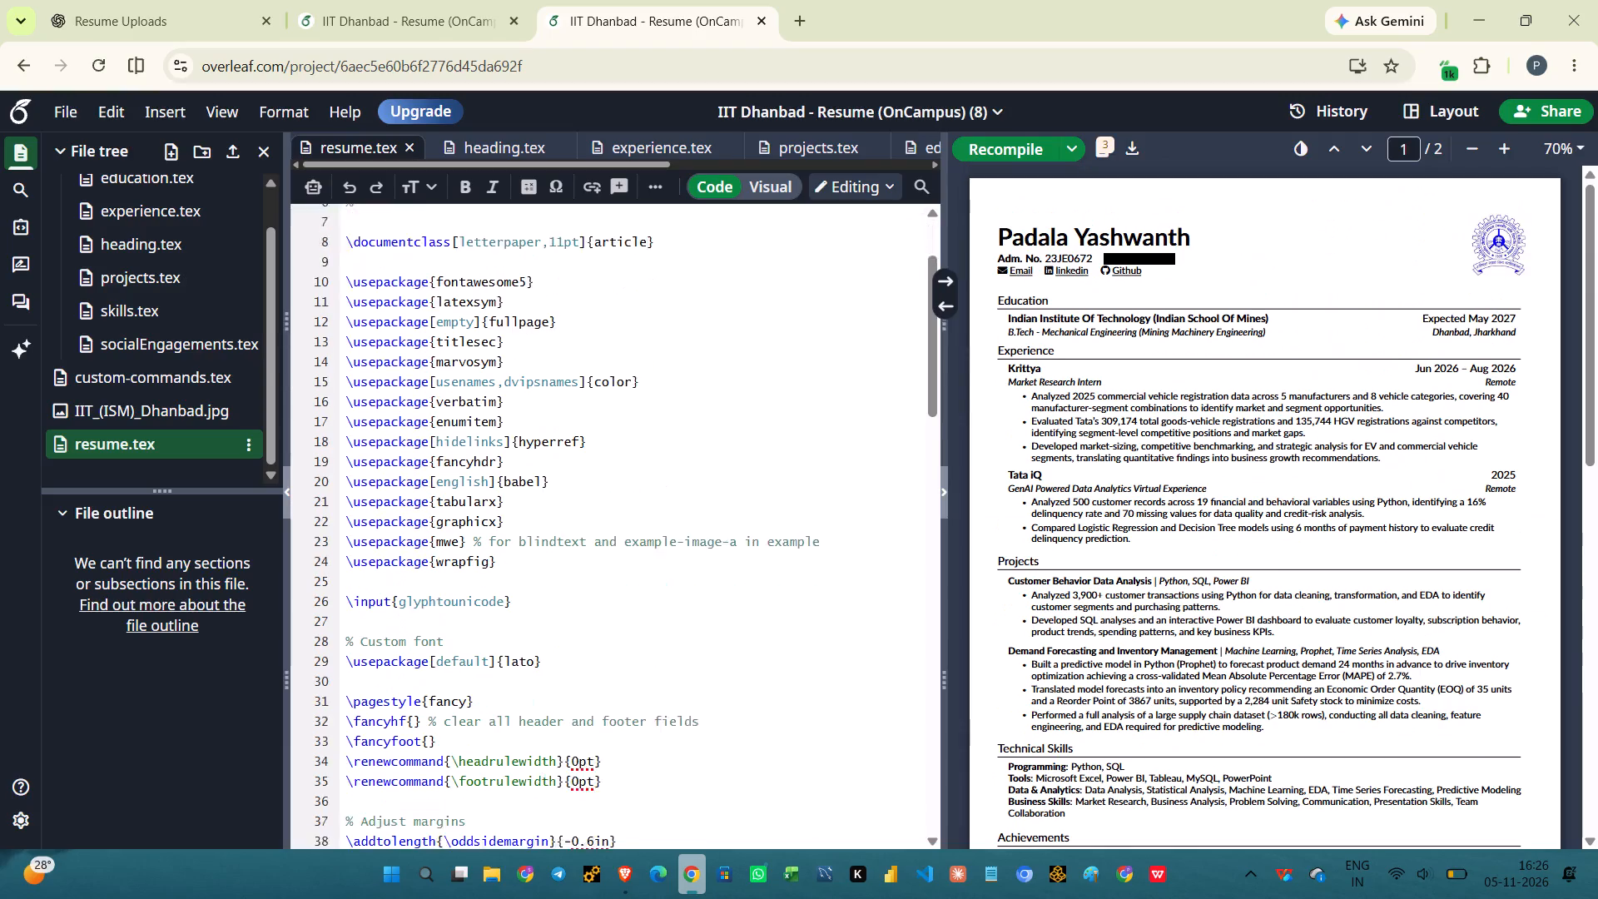
pyautogui.scroll(-7, 633, 485)
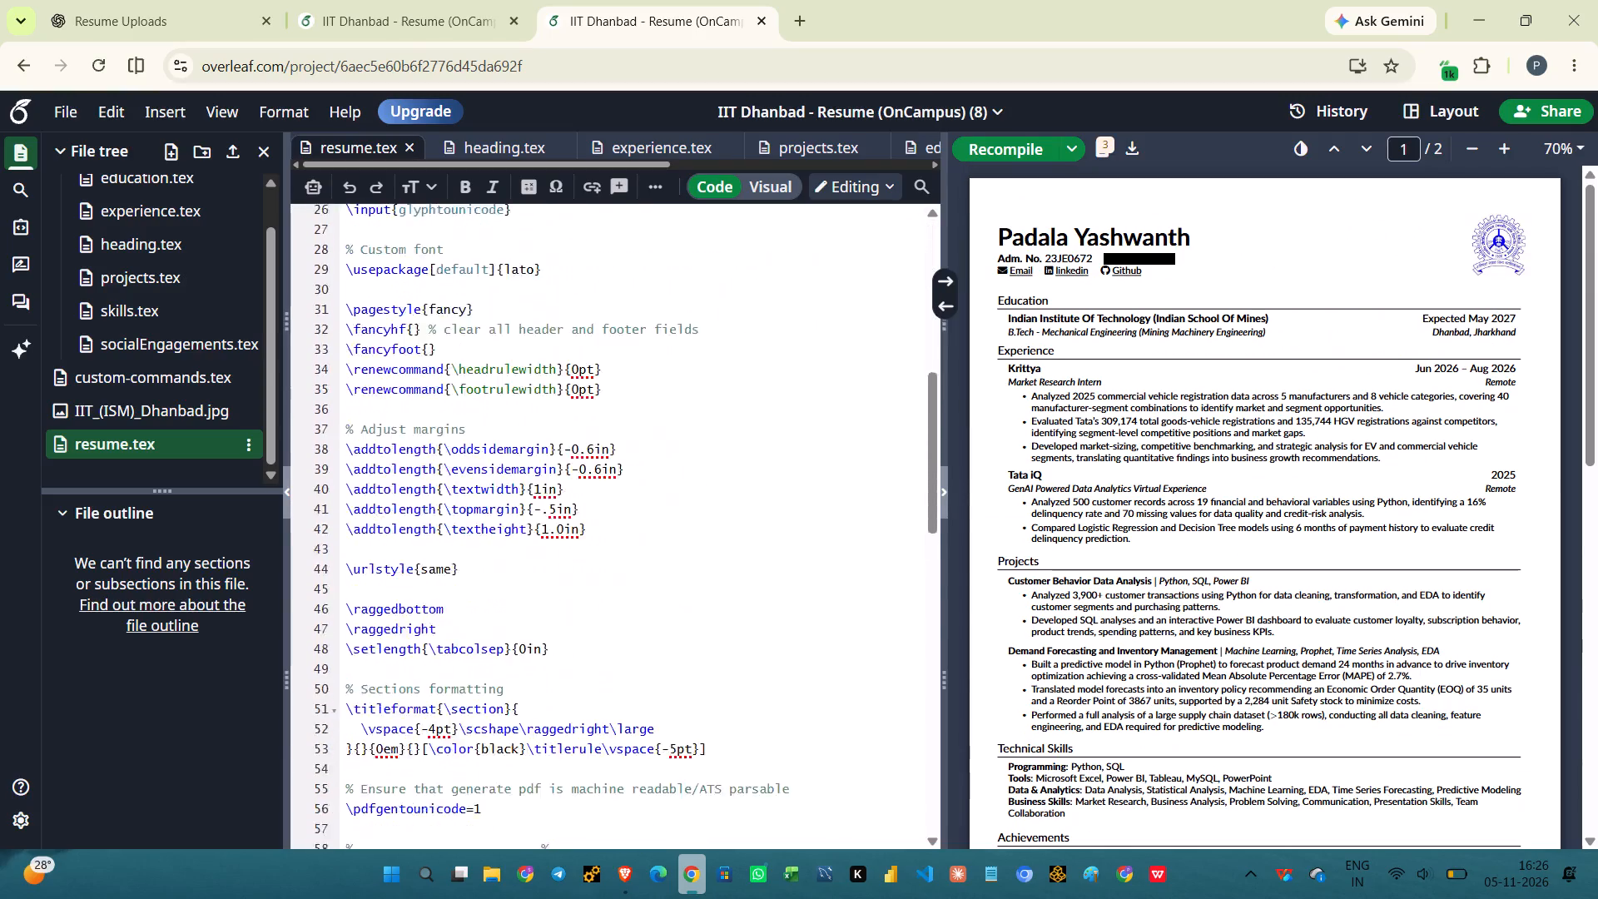
pyautogui.scroll(-3, 633, 485)
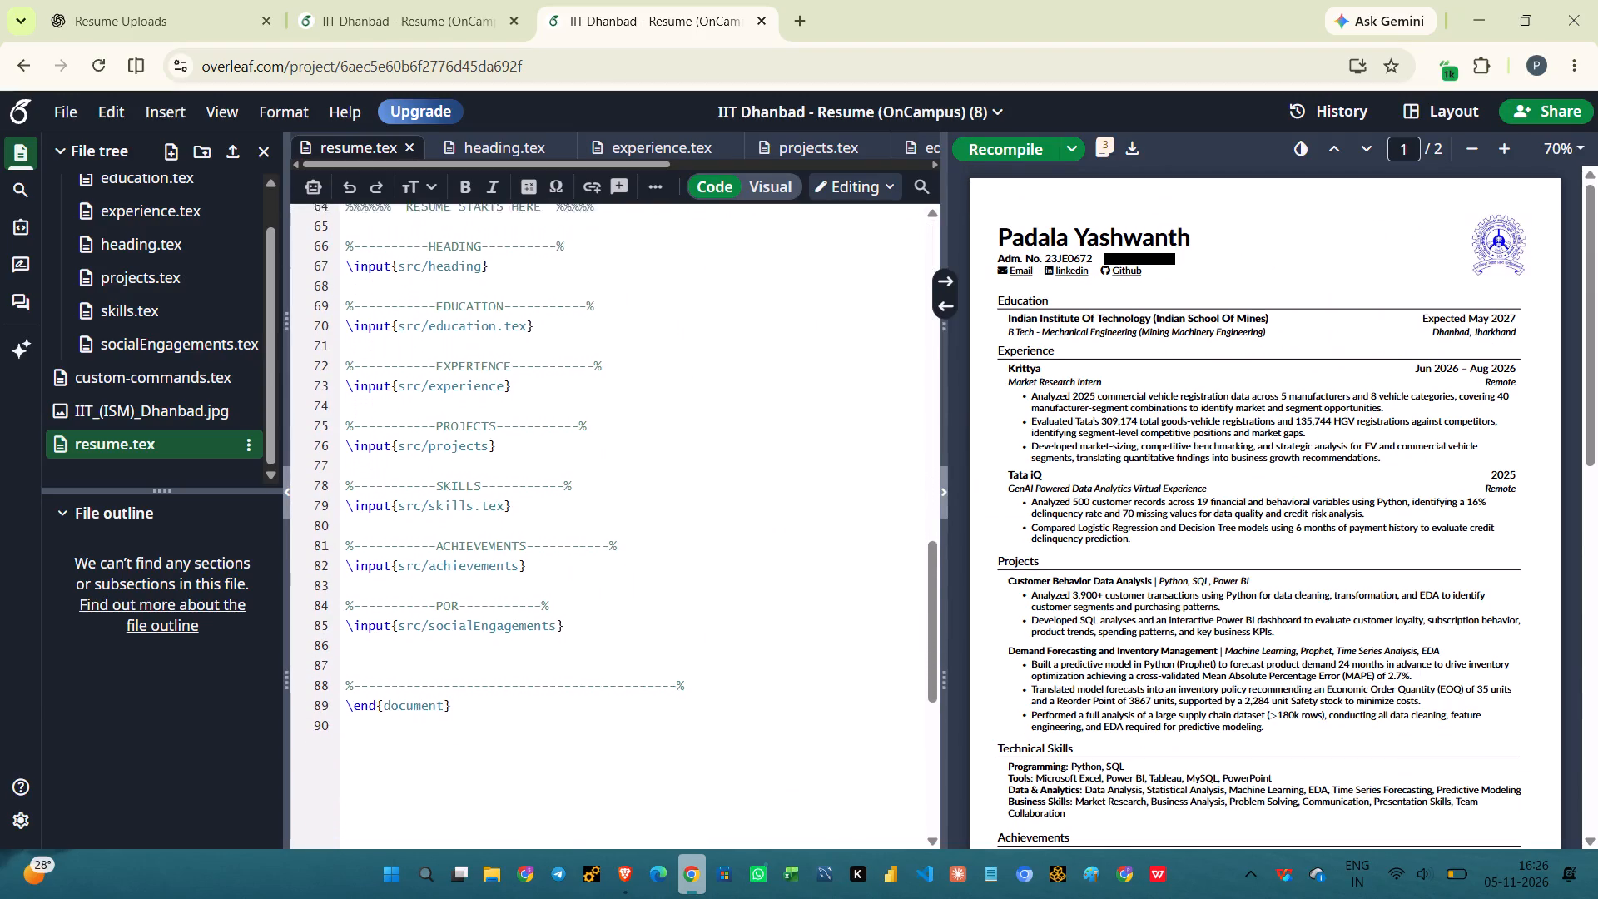
pyautogui.scroll(-2, 633, 485)
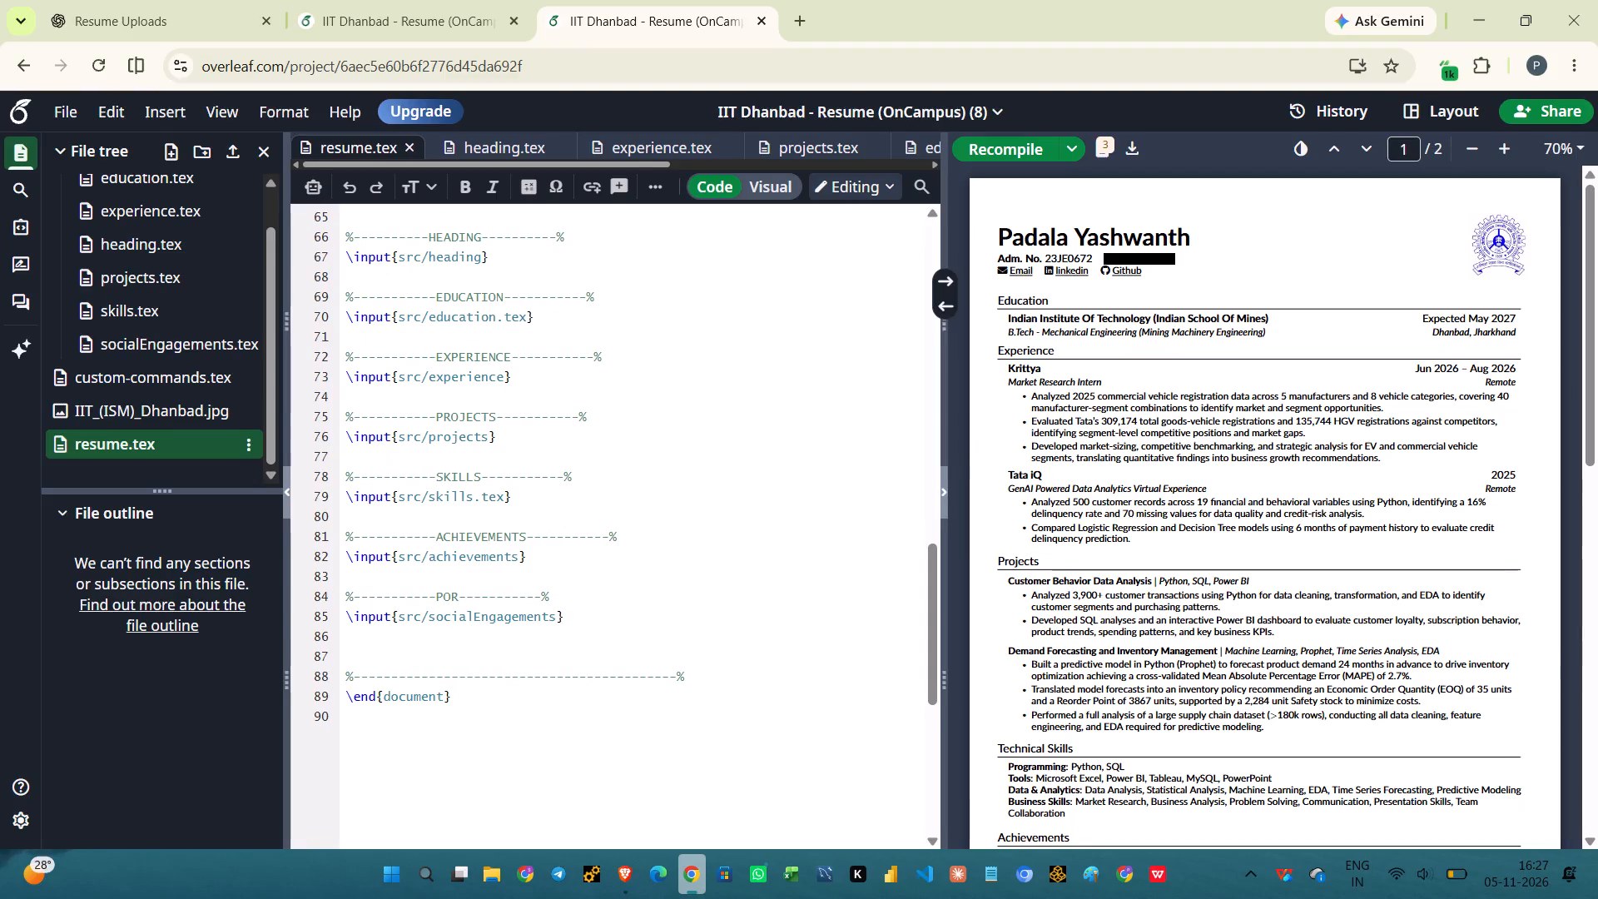
pyautogui.click(1045, 148)
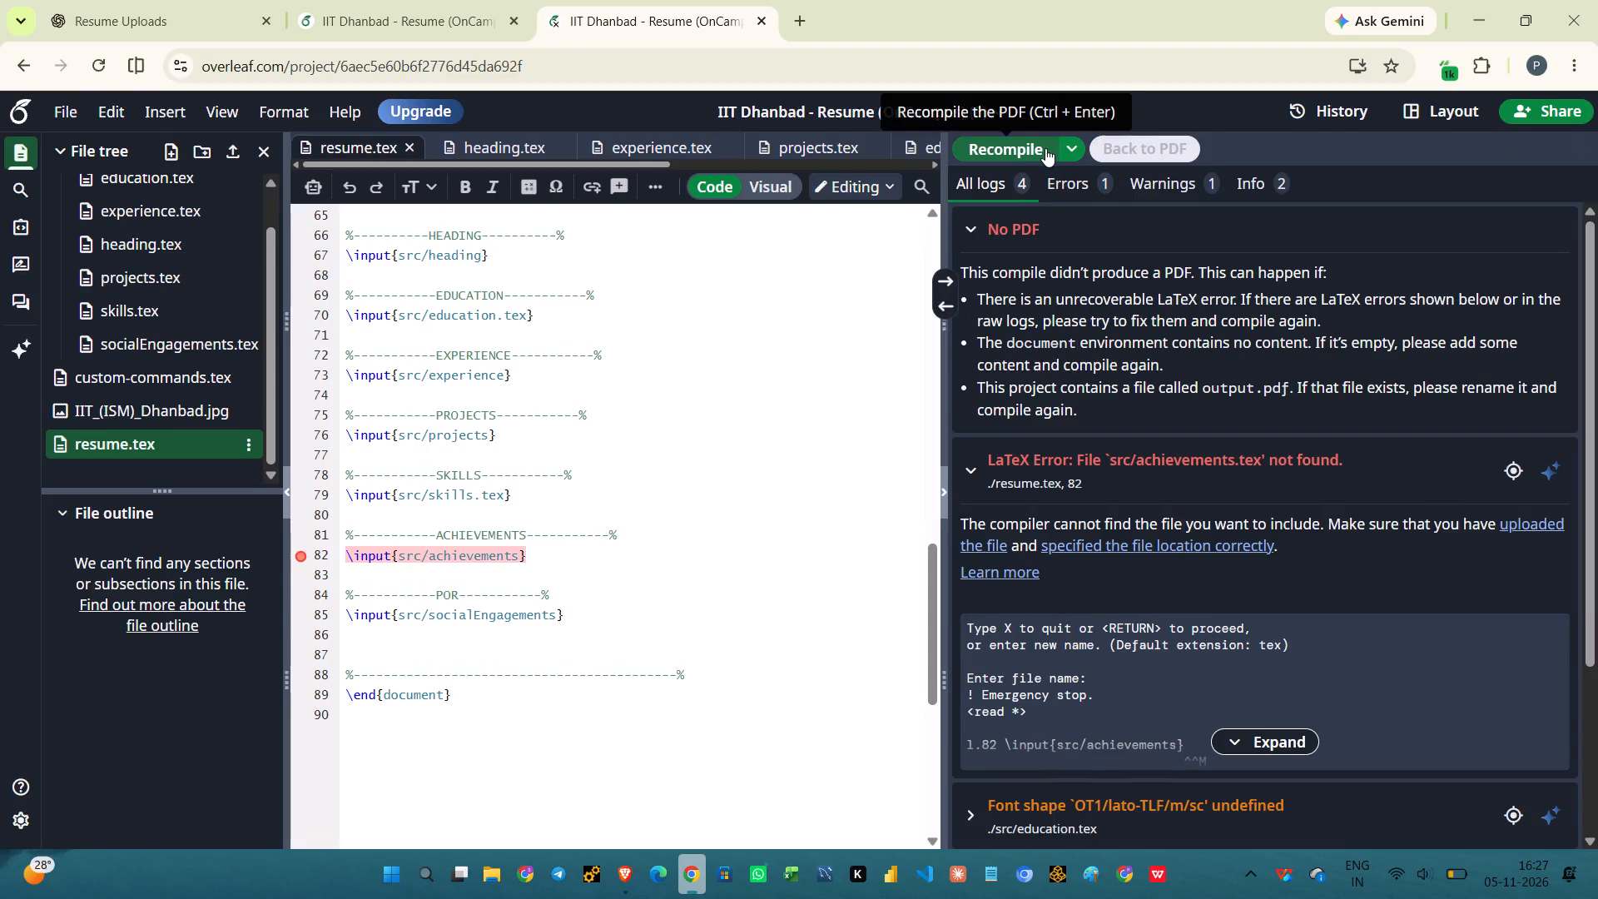
pyautogui.click(347, 554)
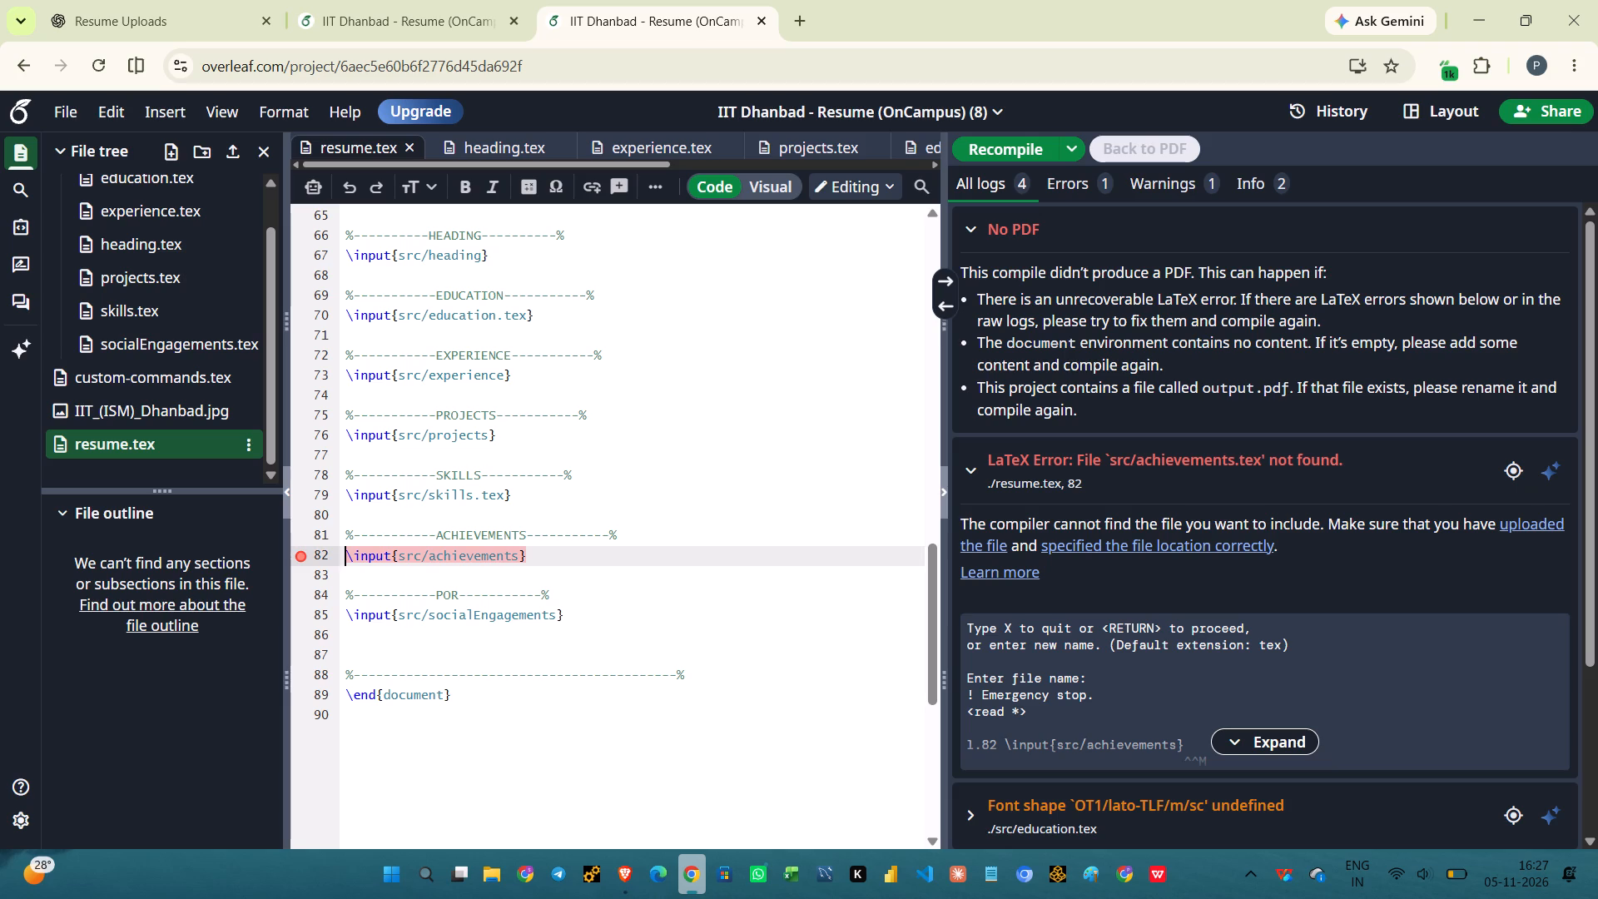
pyautogui.hotkey('shift', '%')
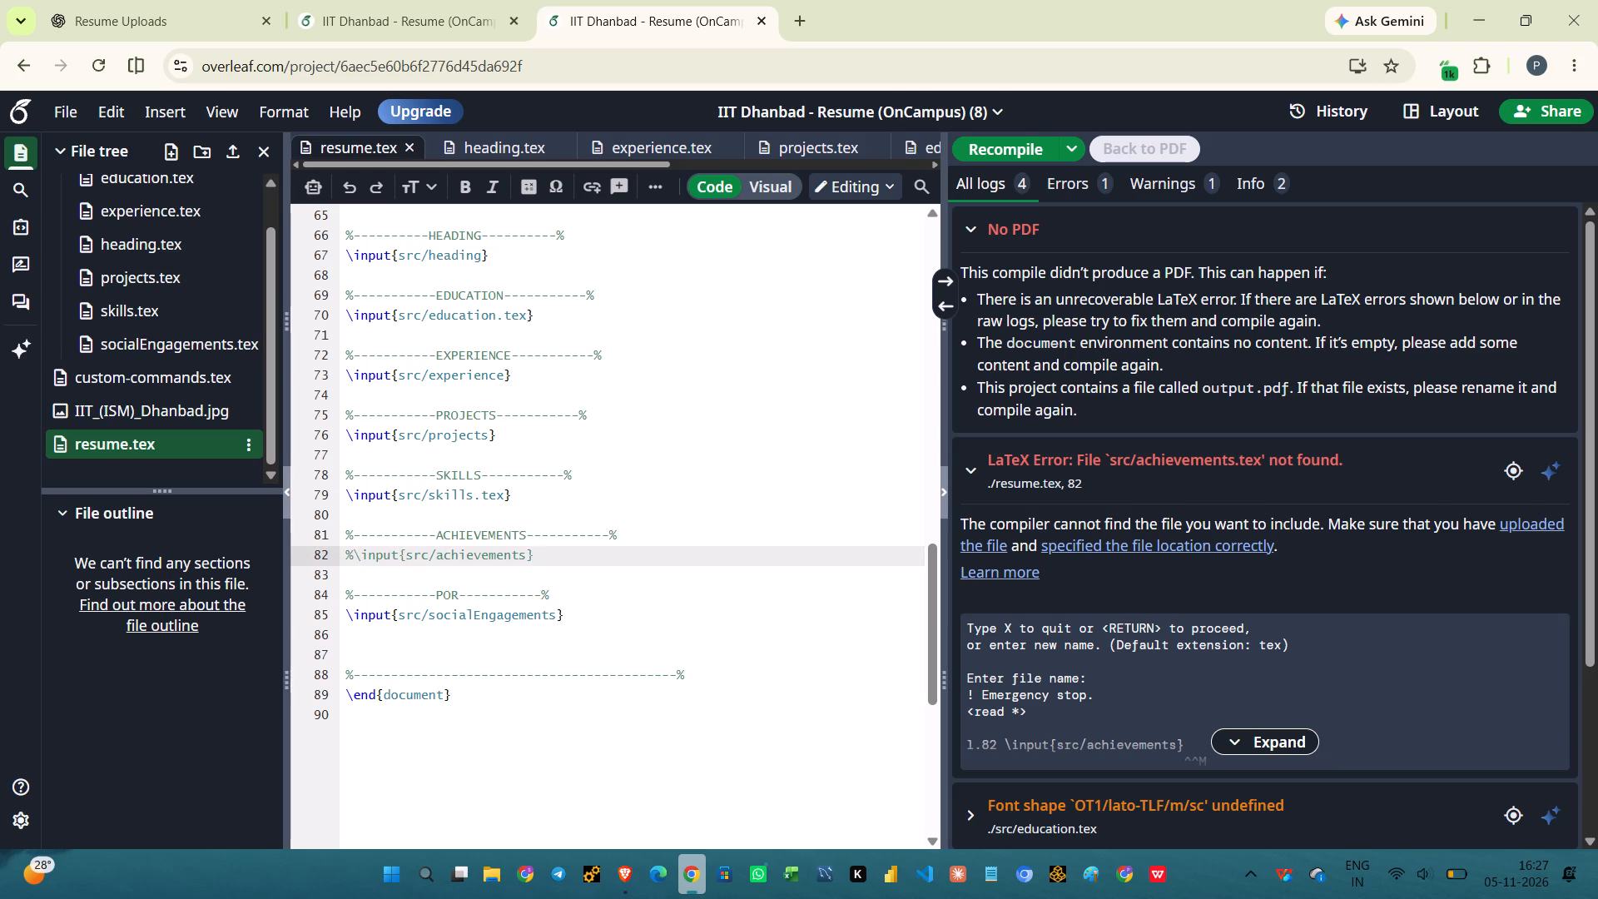
pyautogui.click(1027, 141)
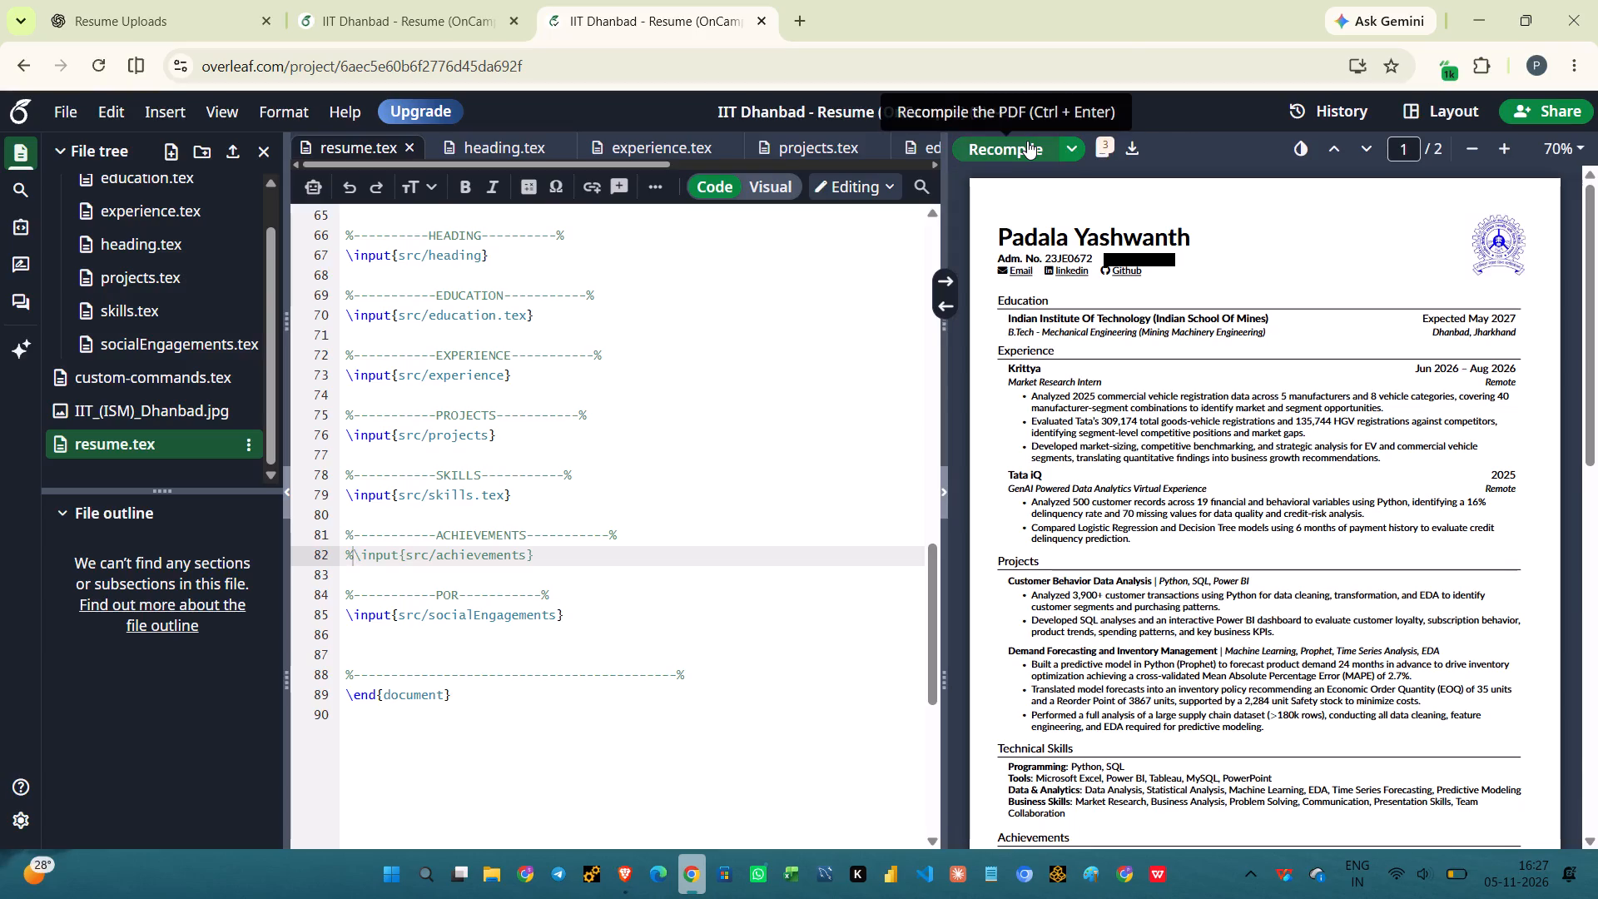
# Review the recompiled resume from the heading through Experience, Projects and Technical Skills to Social Engagements, checking content and page fit.
pyautogui.scroll(2, 1121, 301)
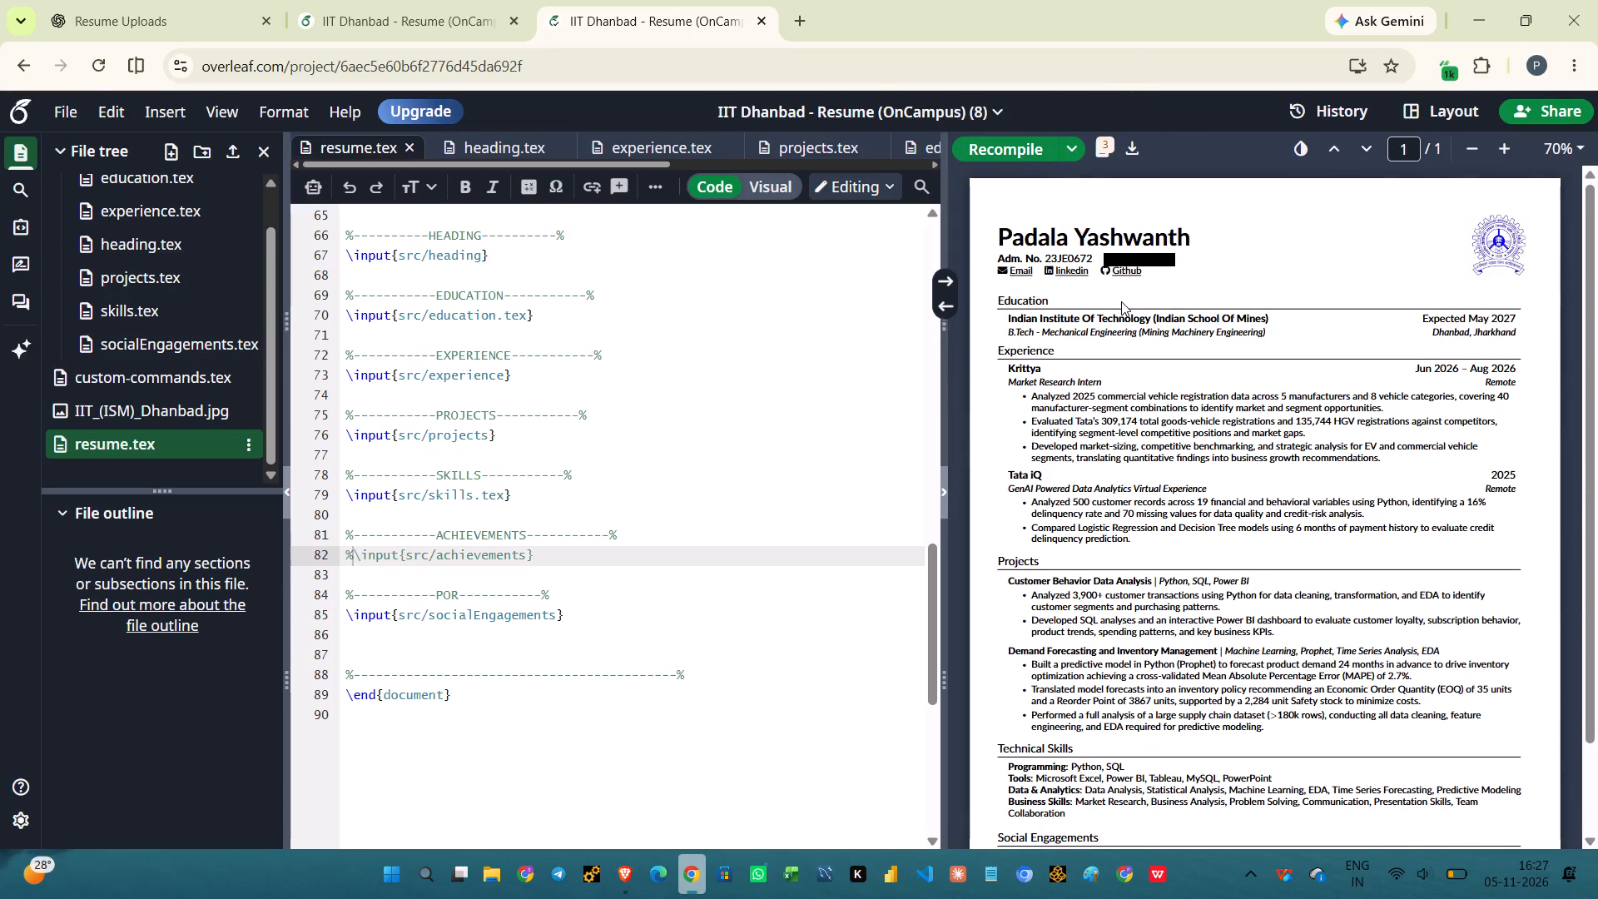
pyautogui.scroll(-3, 1121, 301)
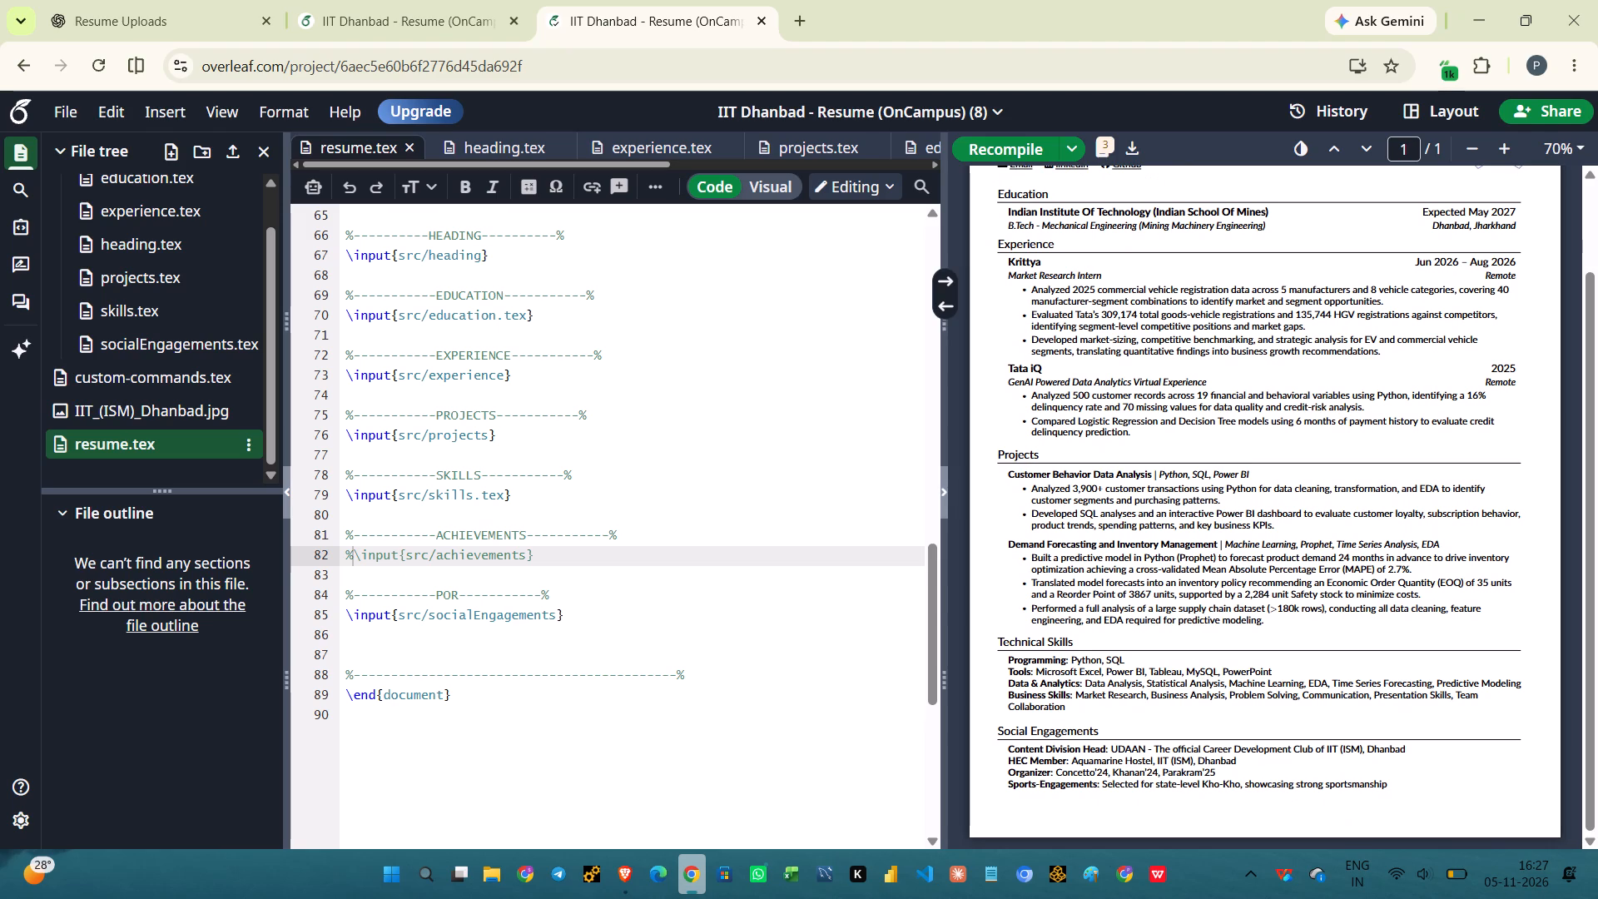
pyautogui.scroll(-1, 1121, 301)
pyautogui.scroll(-1, 1161, 598)
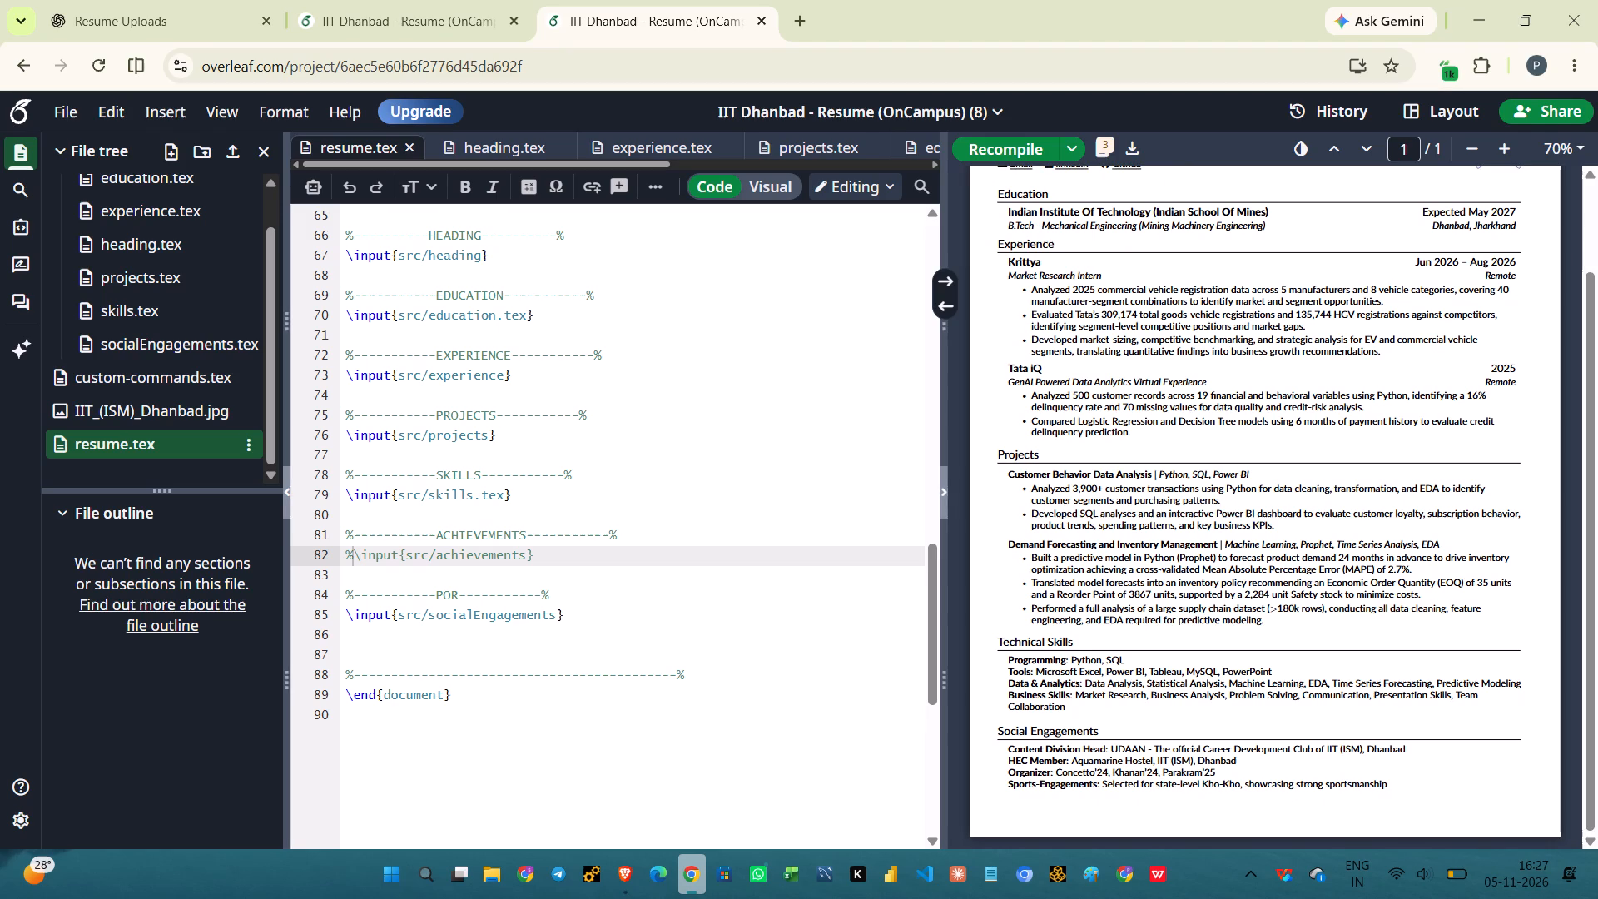
pyautogui.scroll(-2, 1161, 598)
pyautogui.scroll(4, 1161, 598)
pyautogui.scroll(-1, 1161, 598)
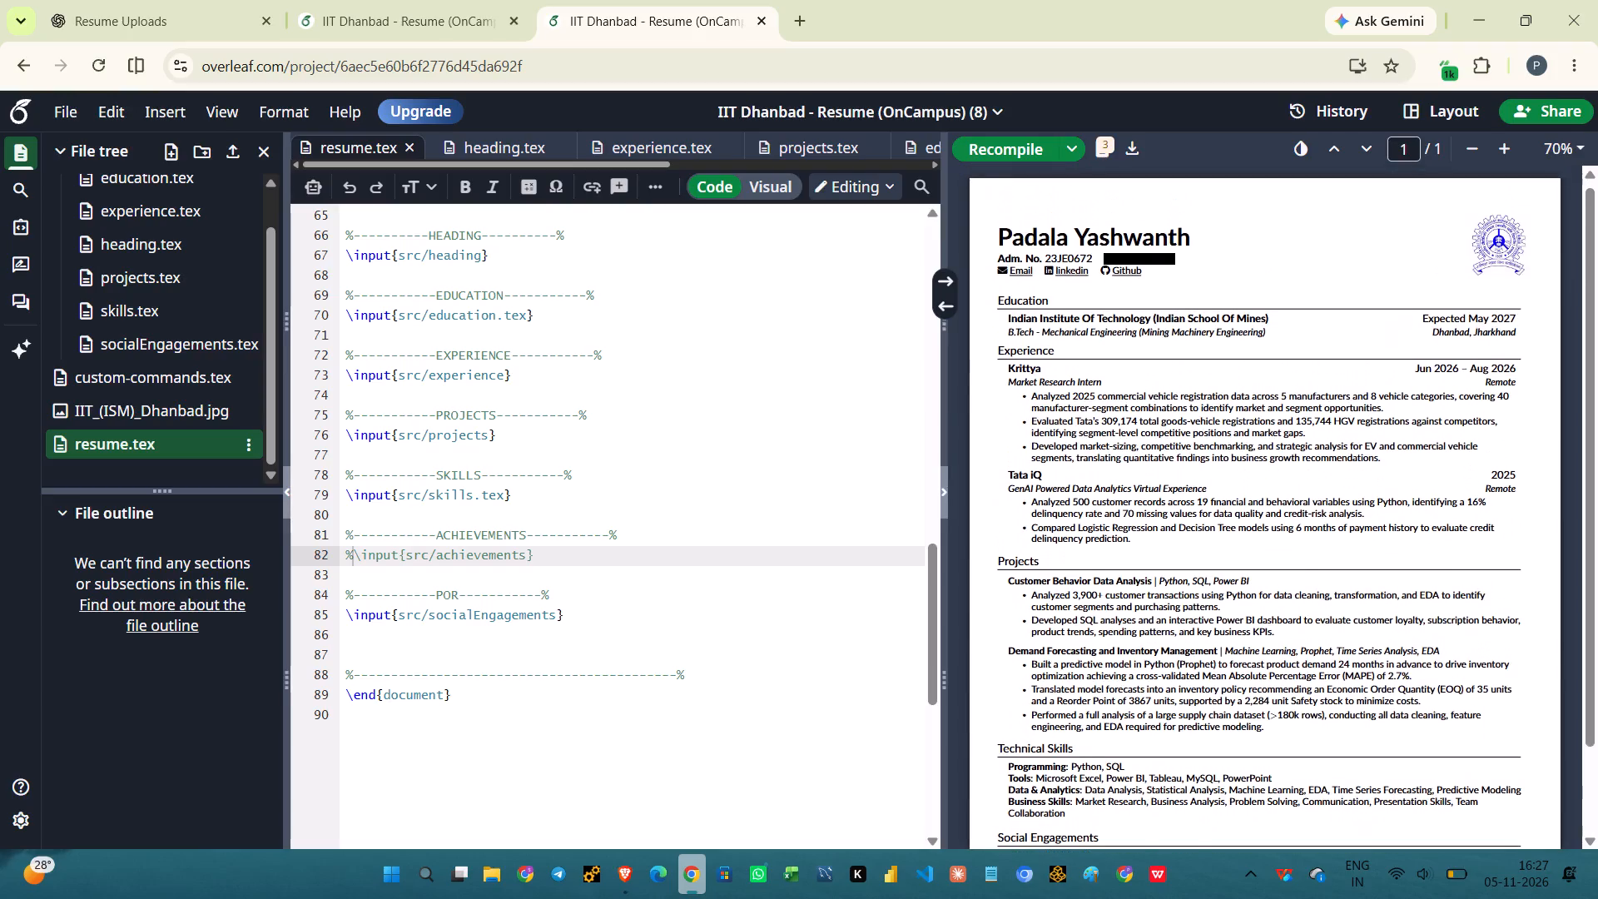
pyautogui.scroll(-2, 1161, 598)
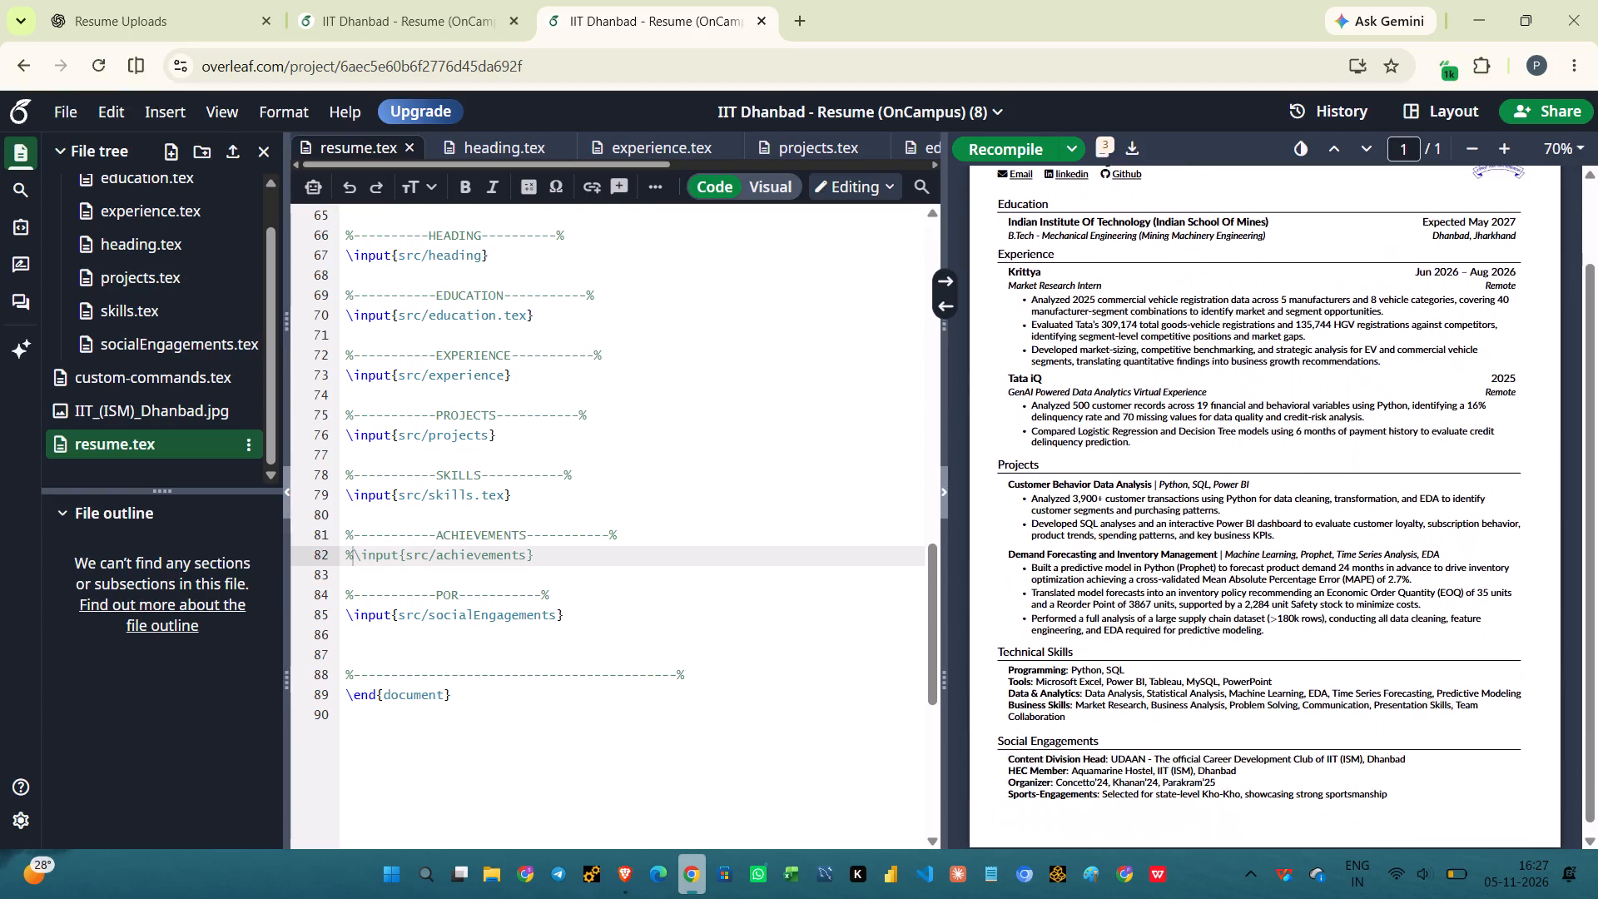
pyautogui.hscroll(1, 1161, 598)
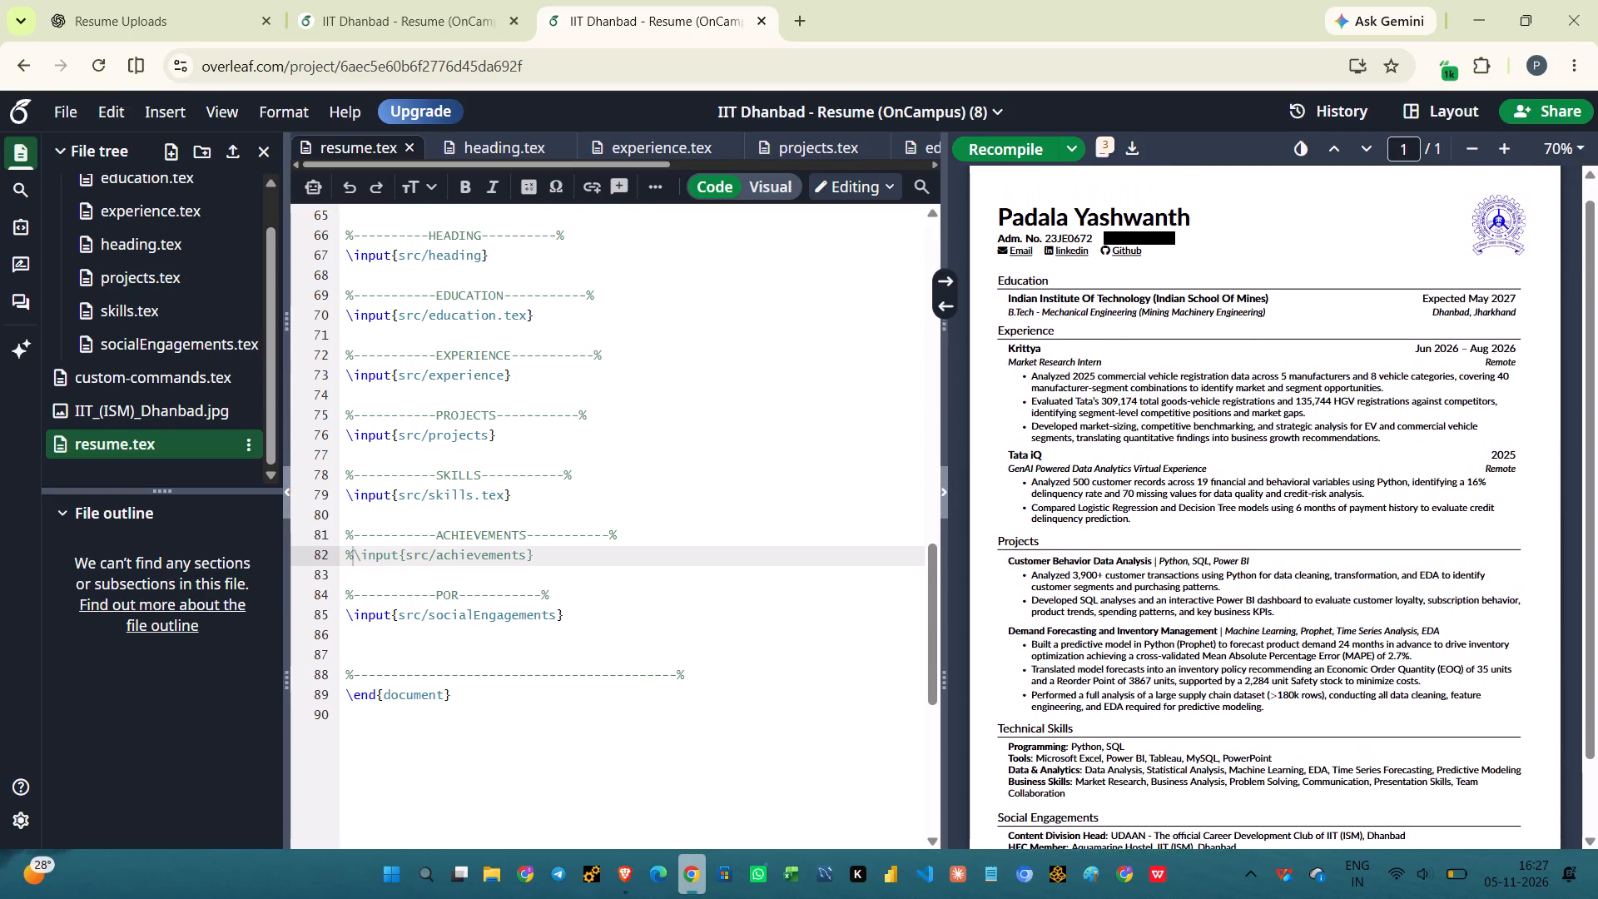
pyautogui.hscroll(1, 1161, 598)
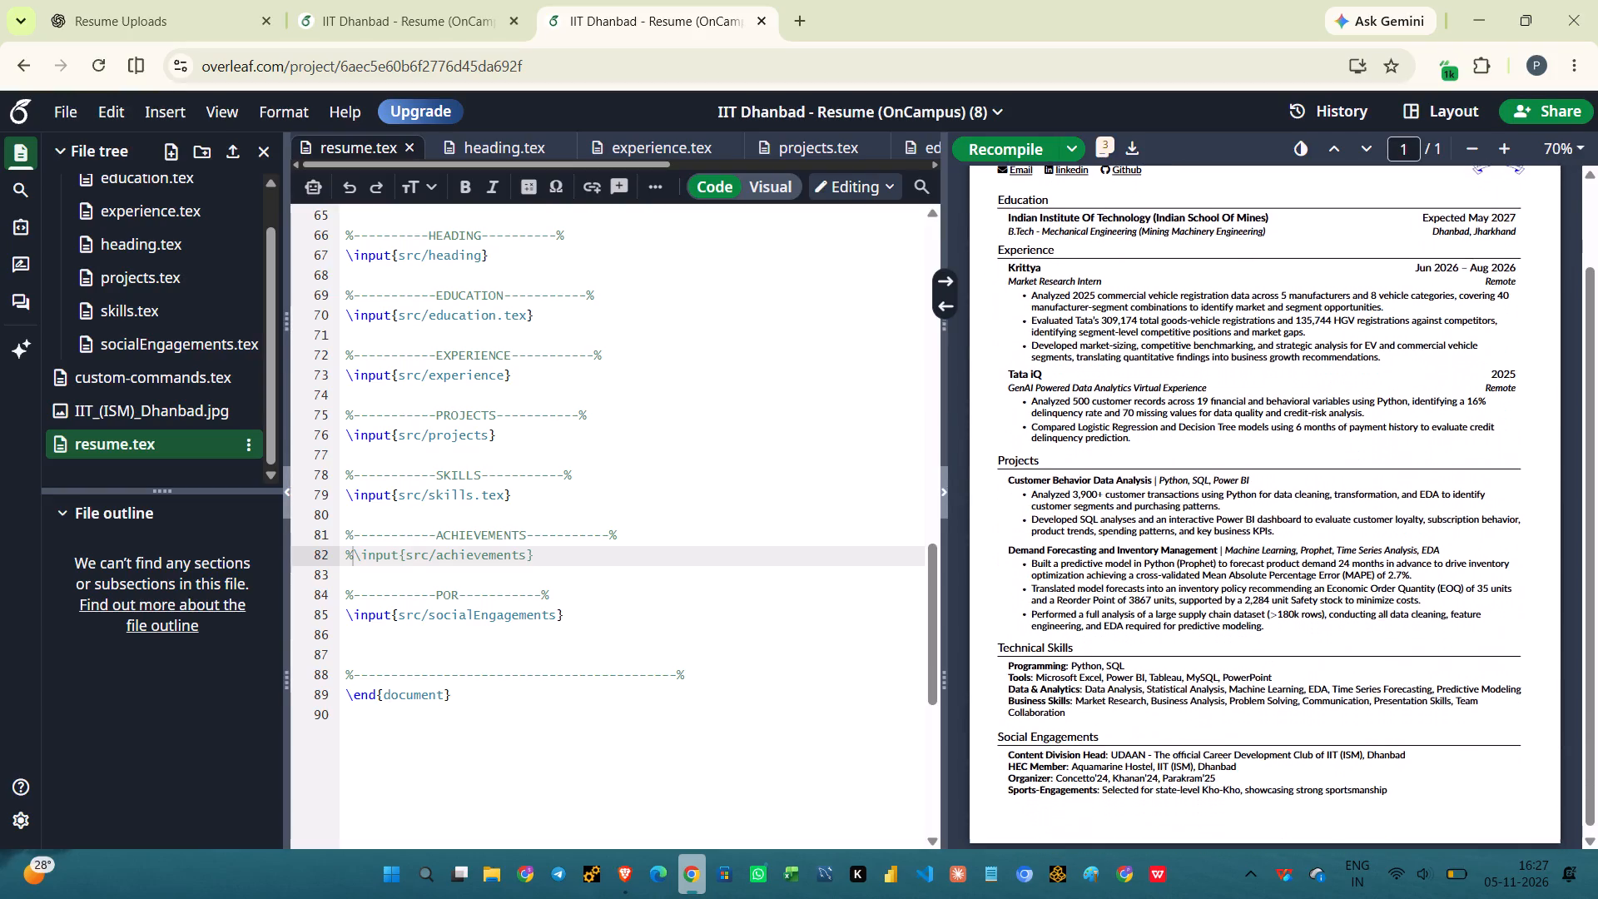
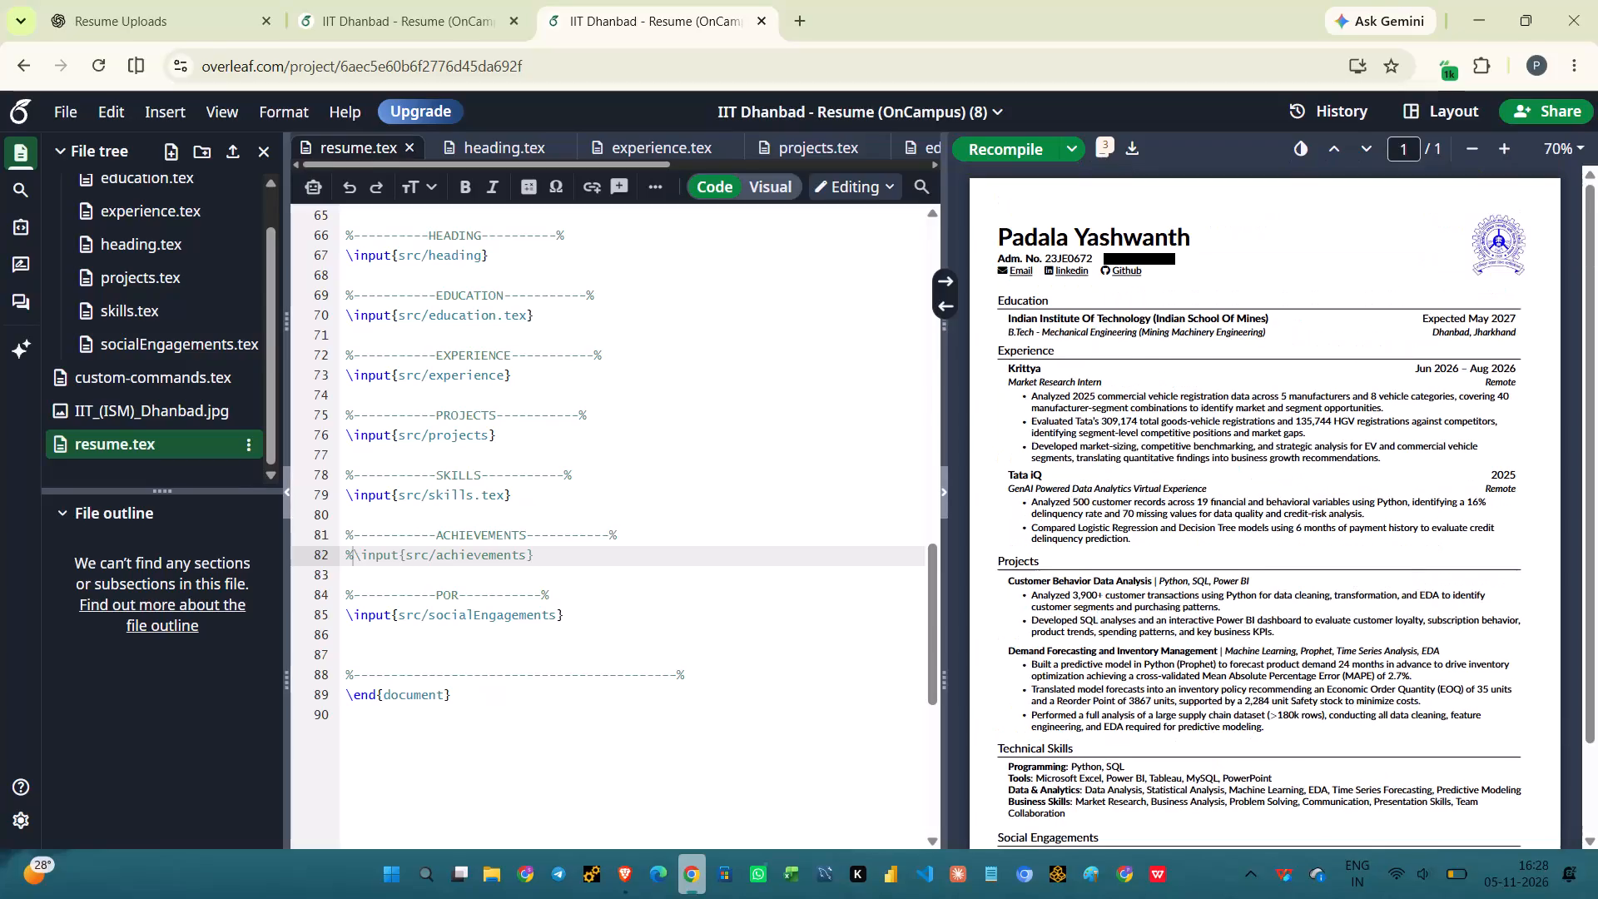
# Review the compiled resume through Social Engagements, along with the resume.tex source and the section files in src.
pyautogui.scroll(-4, 1148, 609)
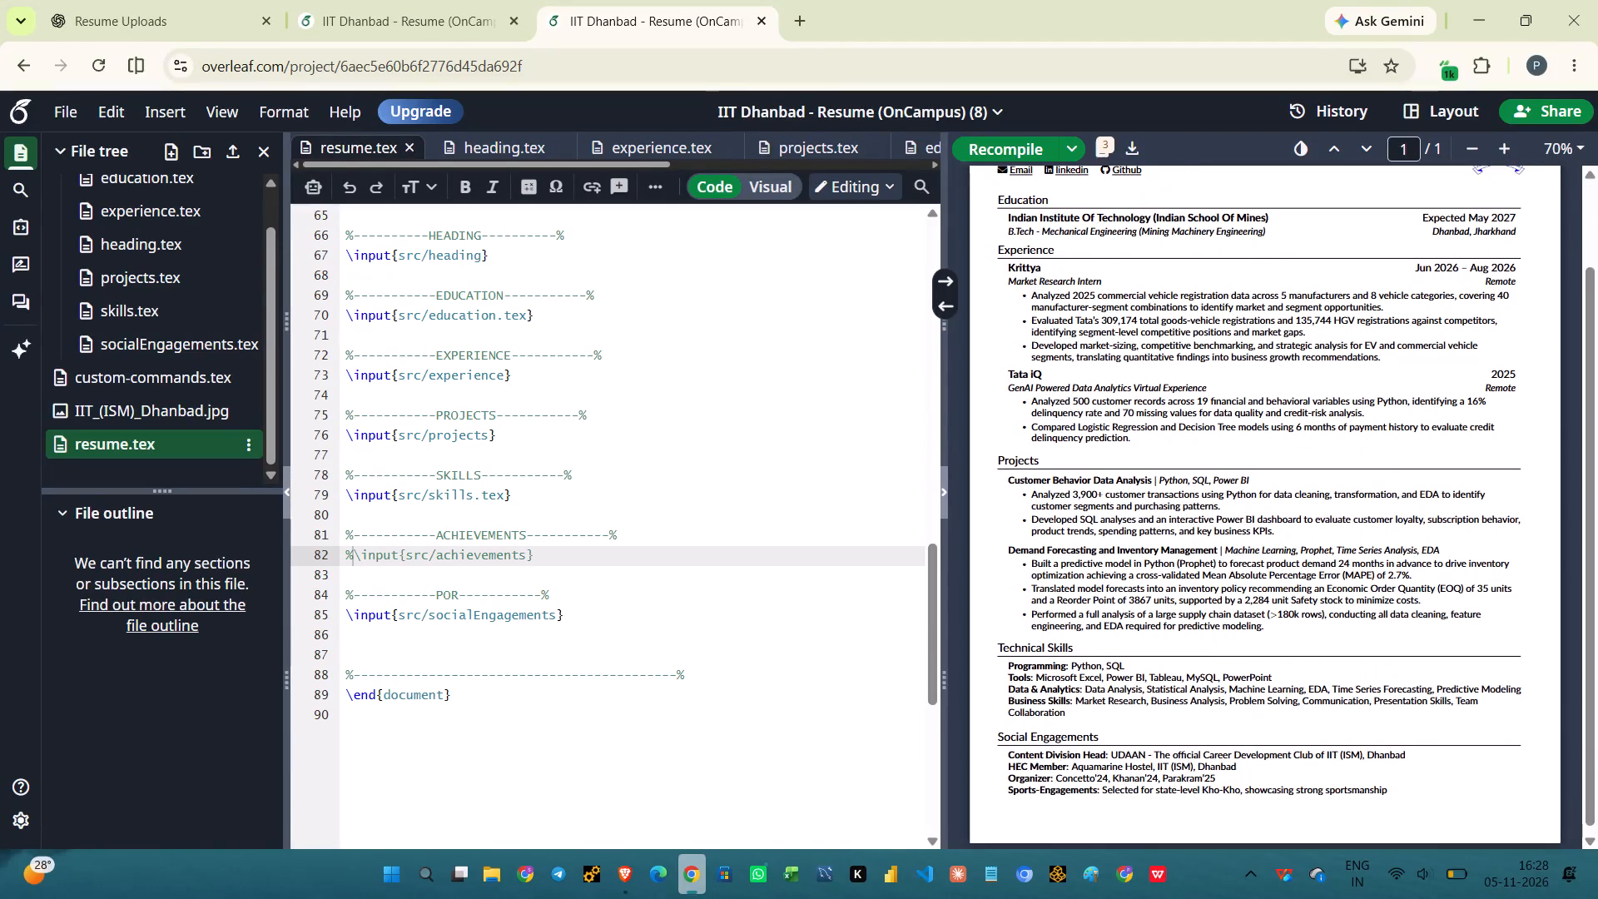
pyautogui.scroll(-1, 1148, 609)
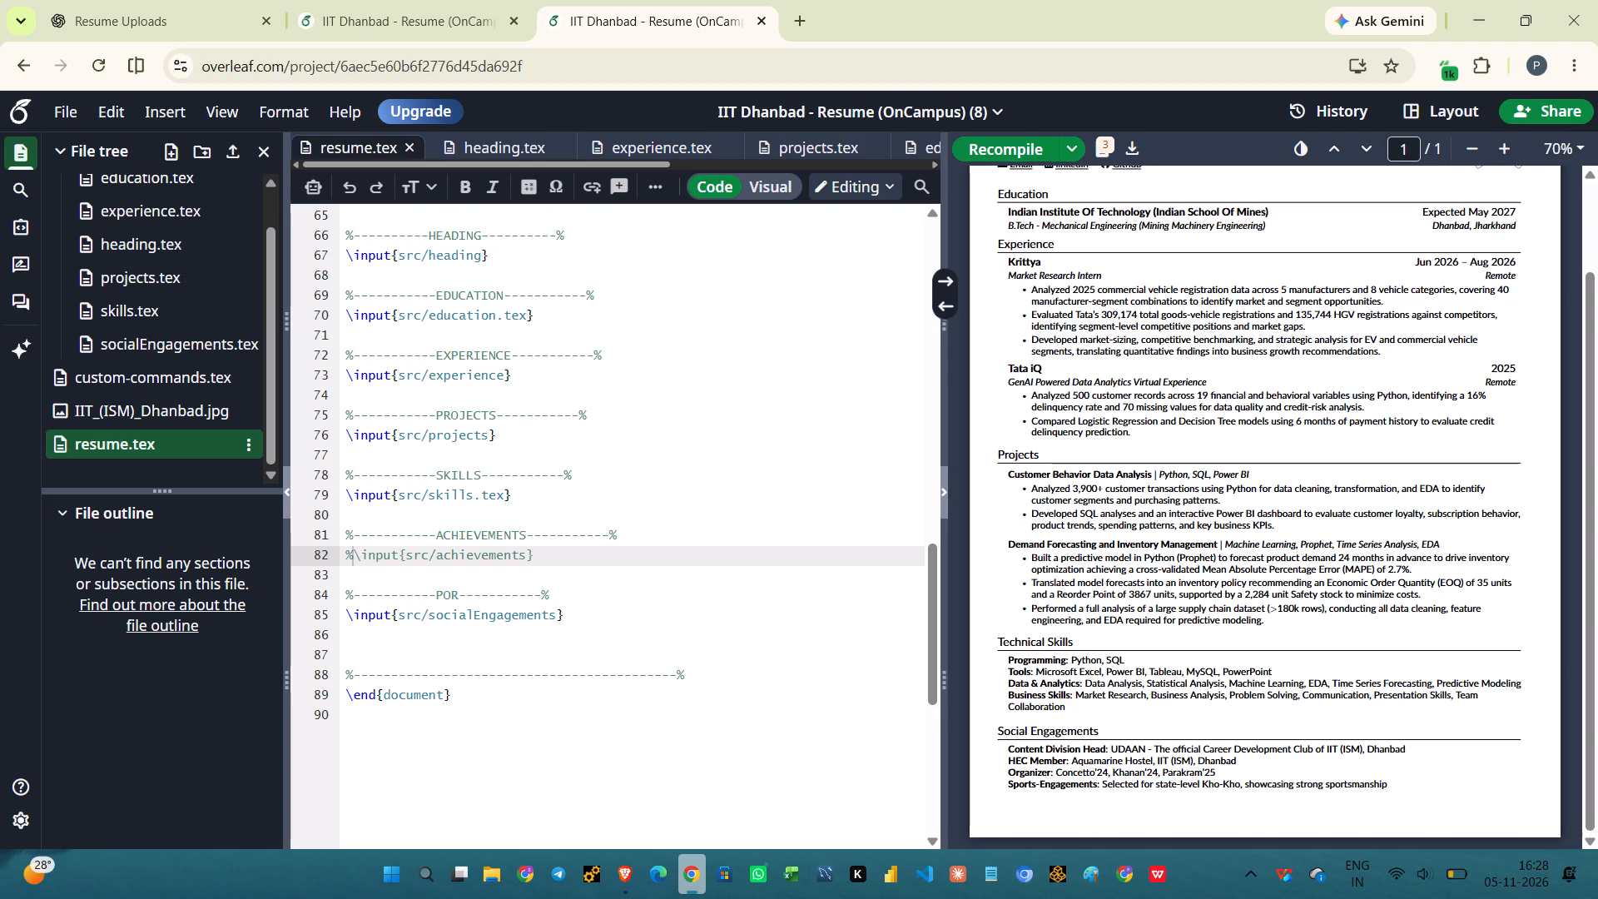
pyautogui.scroll(6, 628, 594)
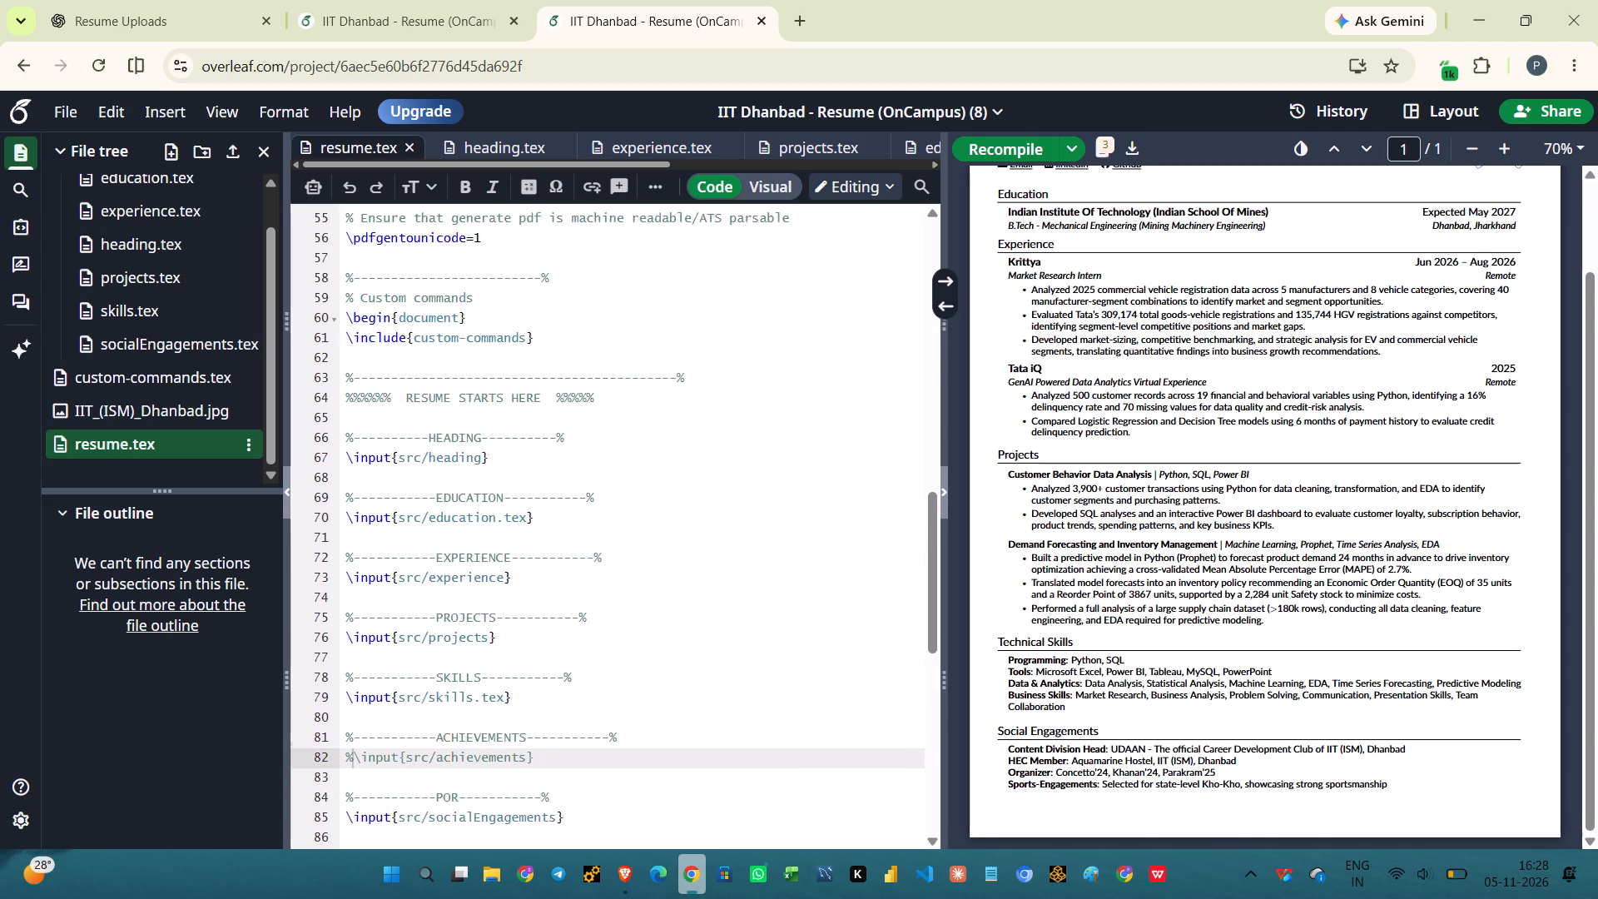
pyautogui.scroll(2, 628, 594)
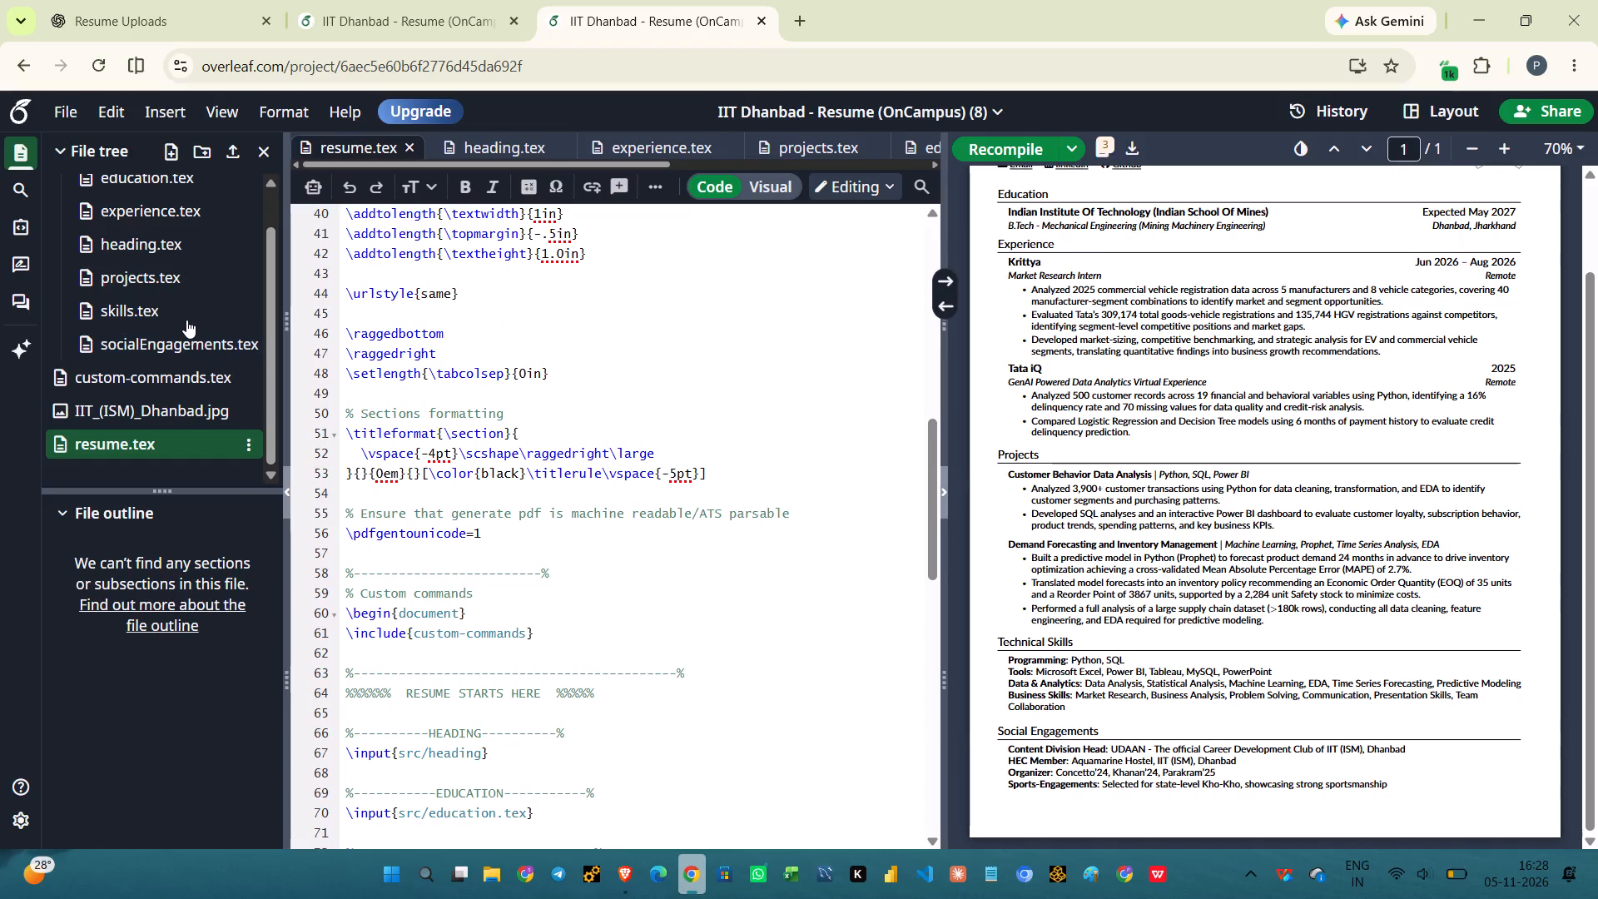
pyautogui.scroll(1, 167, 247)
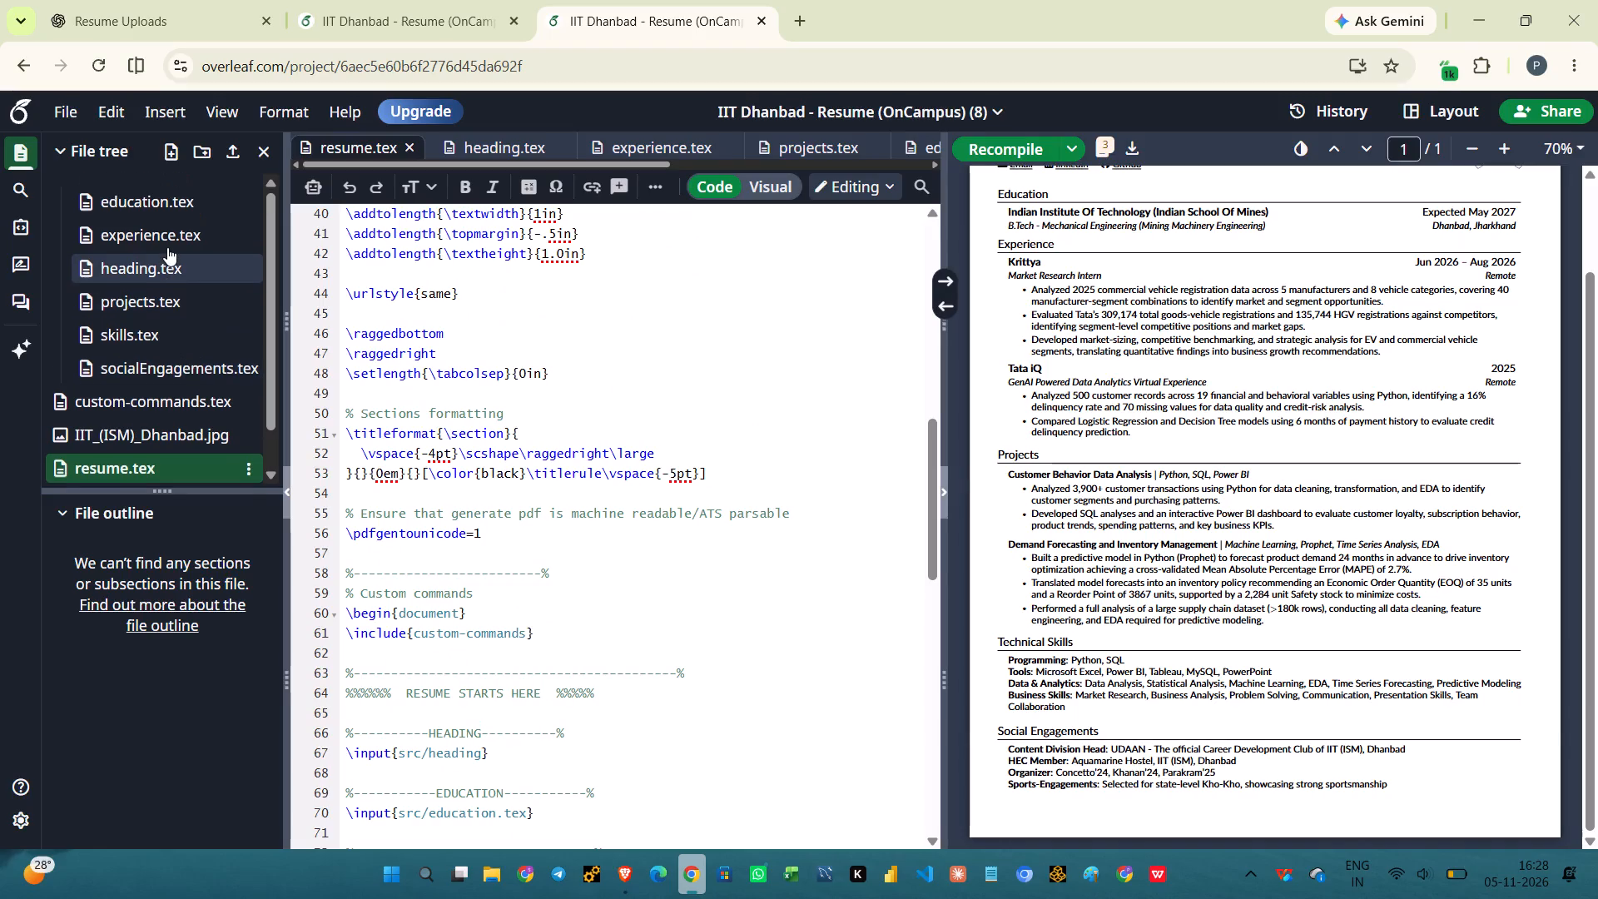
pyautogui.scroll(1, 167, 247)
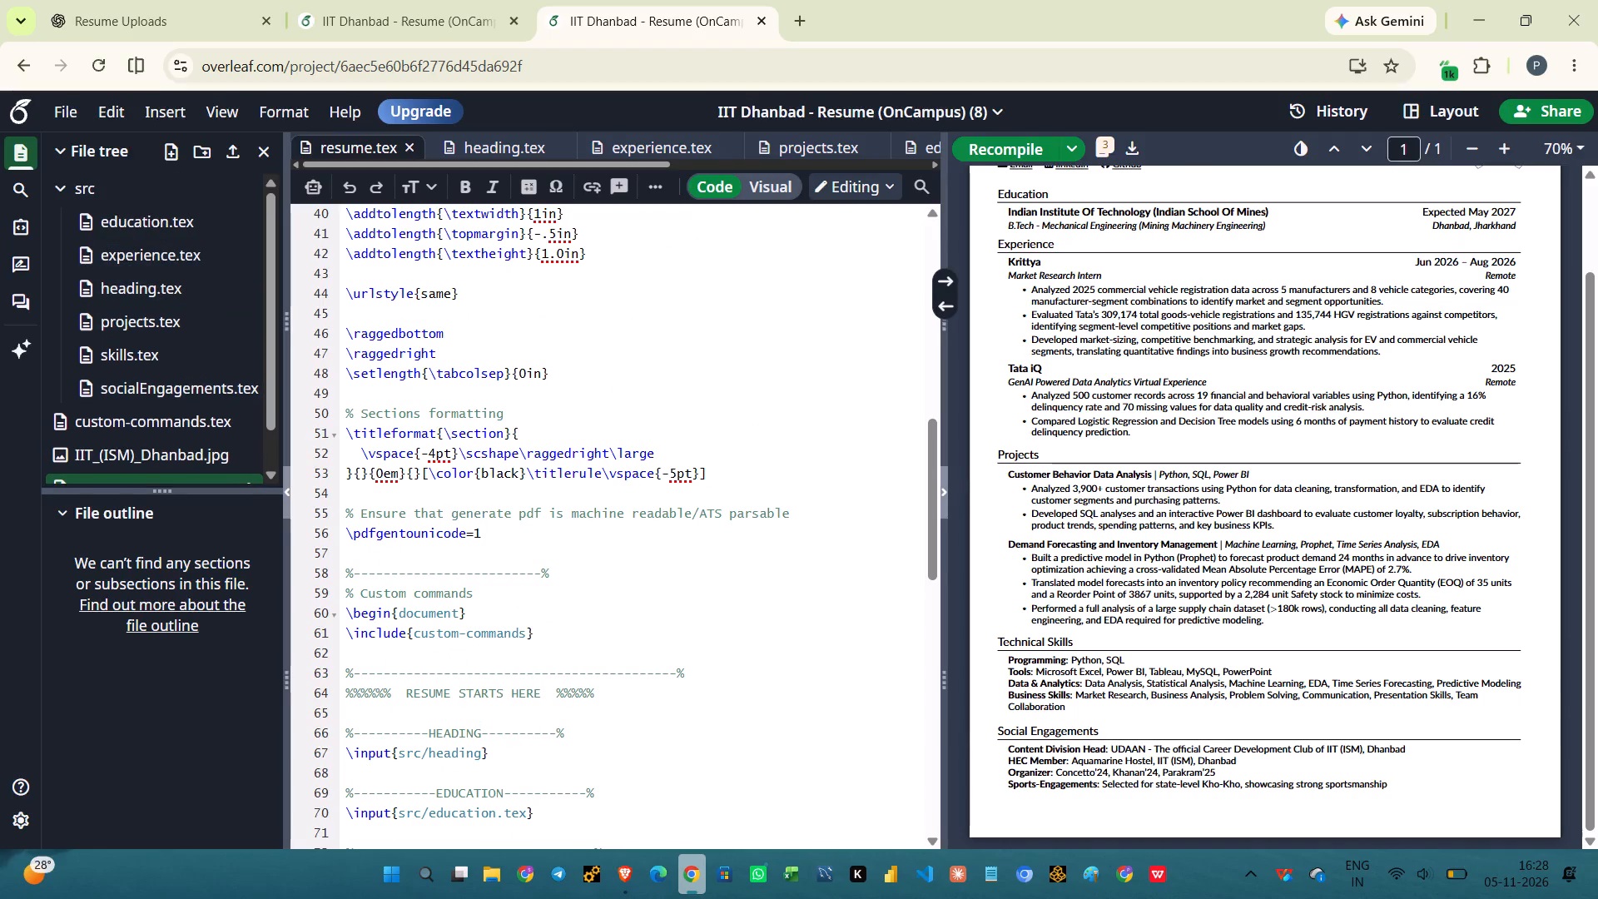
pyautogui.scroll(3, 1025, 441)
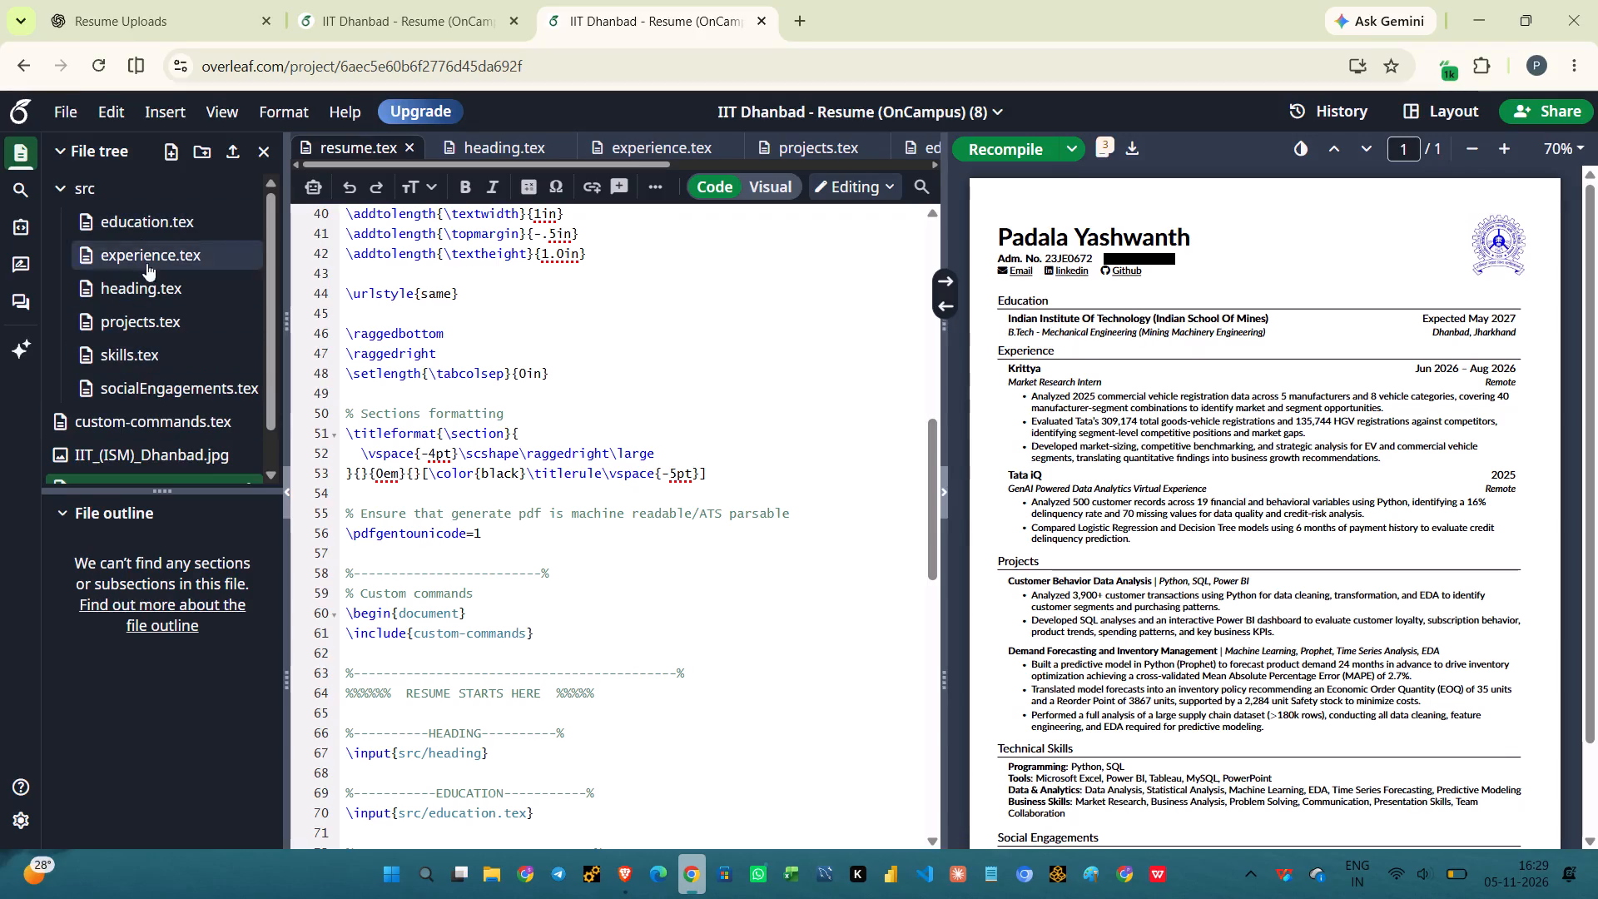
pyautogui.click(160, 379)
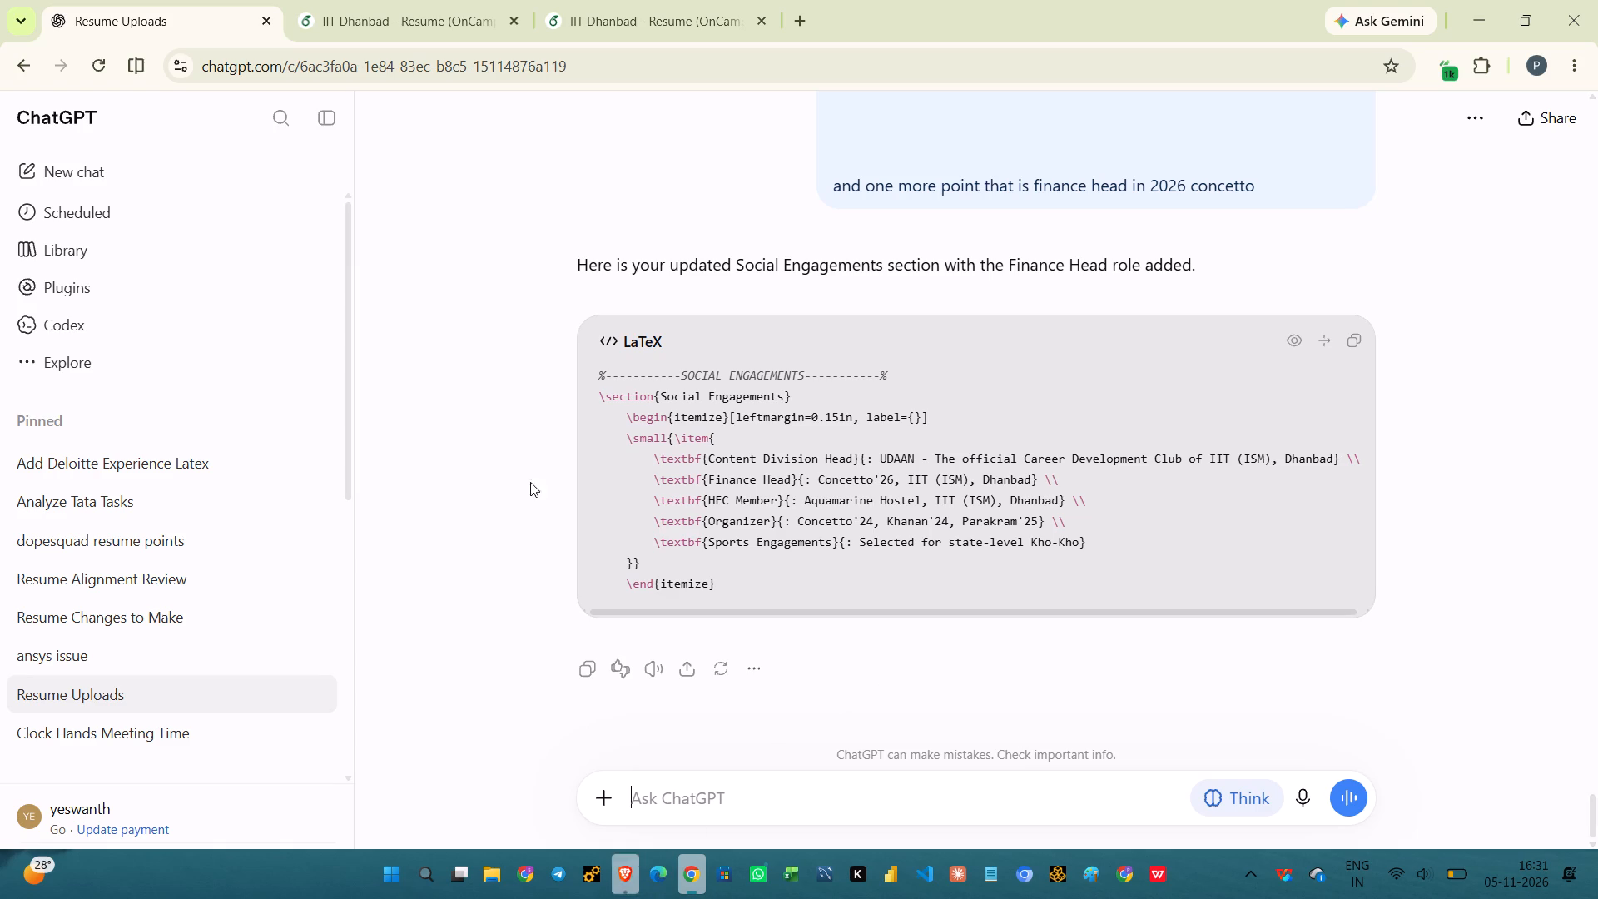
# Replace the code of socialEngagements.tex in Overleaf project (8) with ChatGPT's copied Social Engagements section and recompile the resume.
pyautogui.click(656, 17)
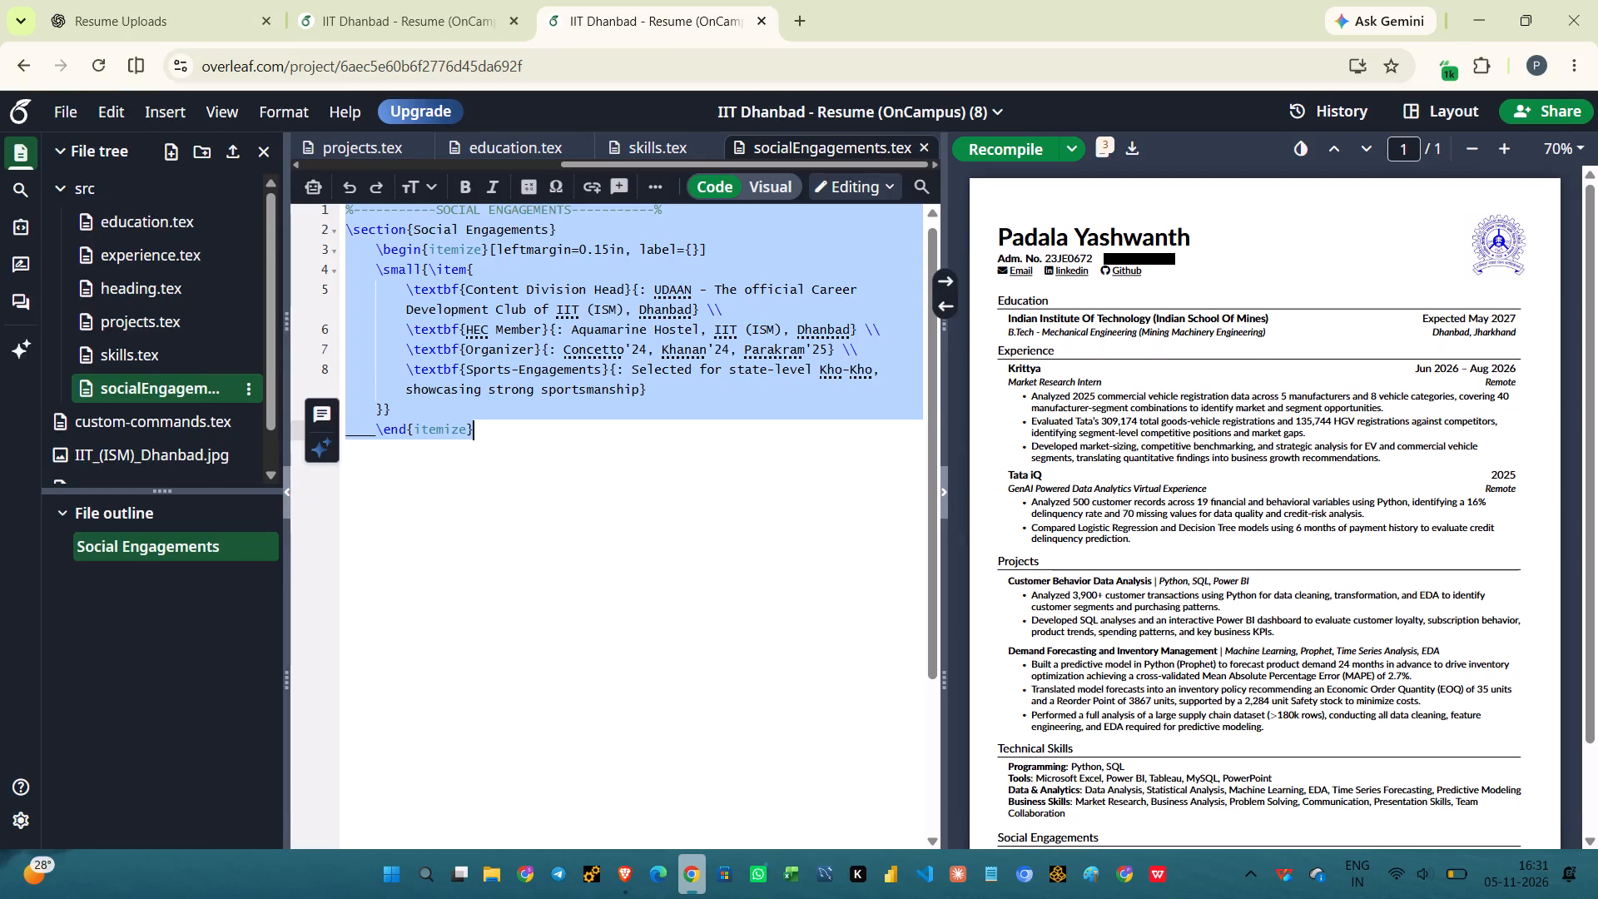
pyautogui.hotkey('ctrl', 'v')
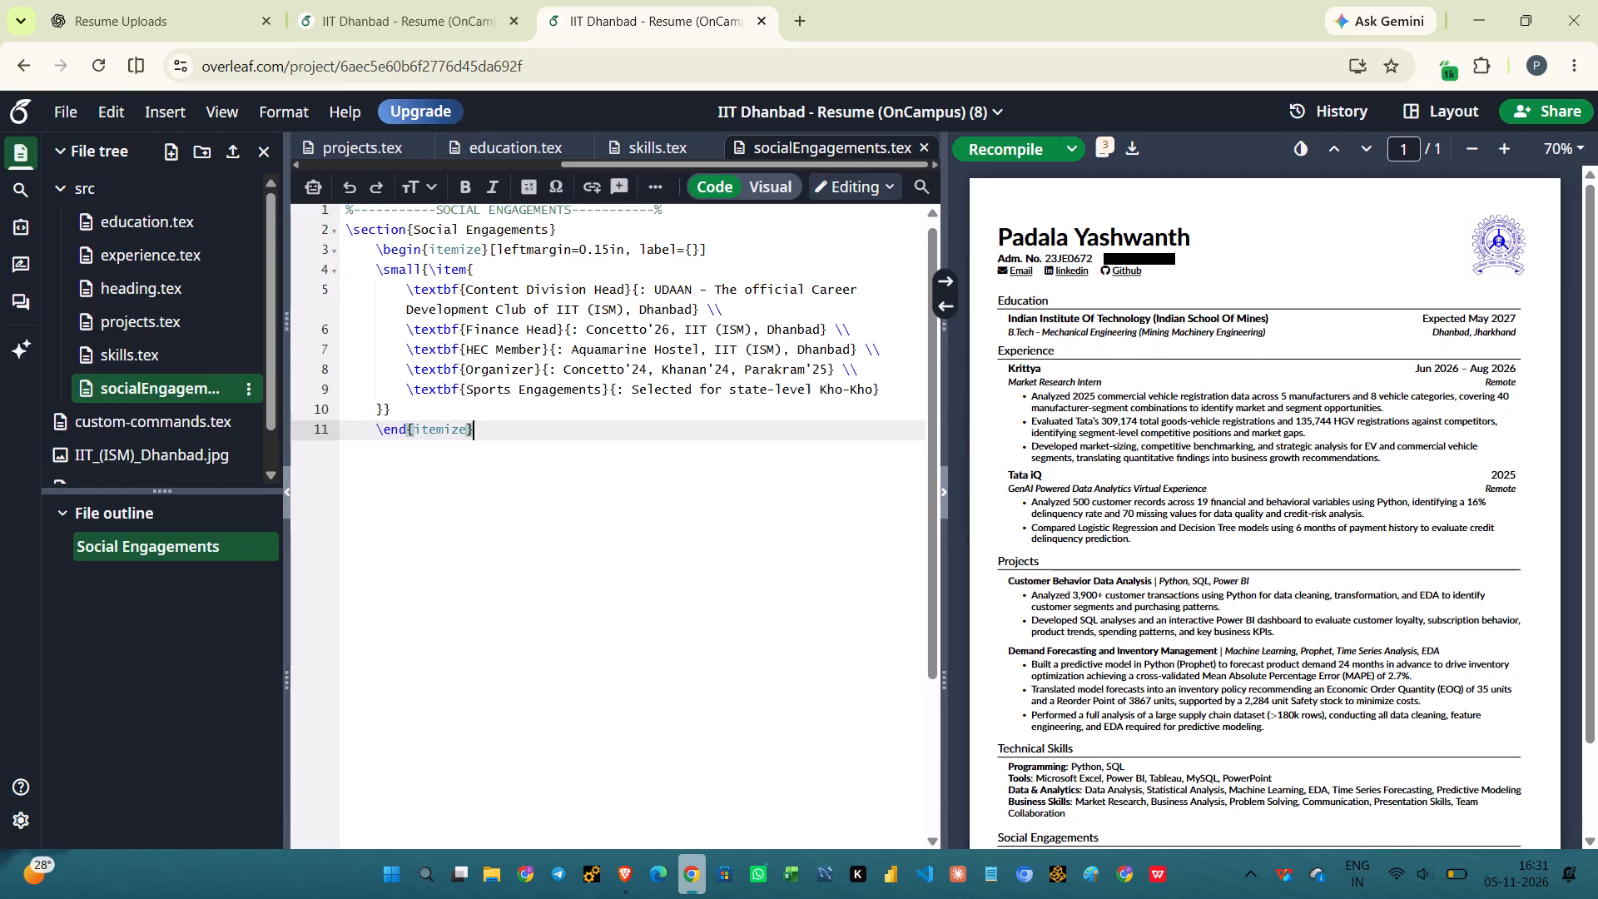
pyautogui.click(1028, 153)
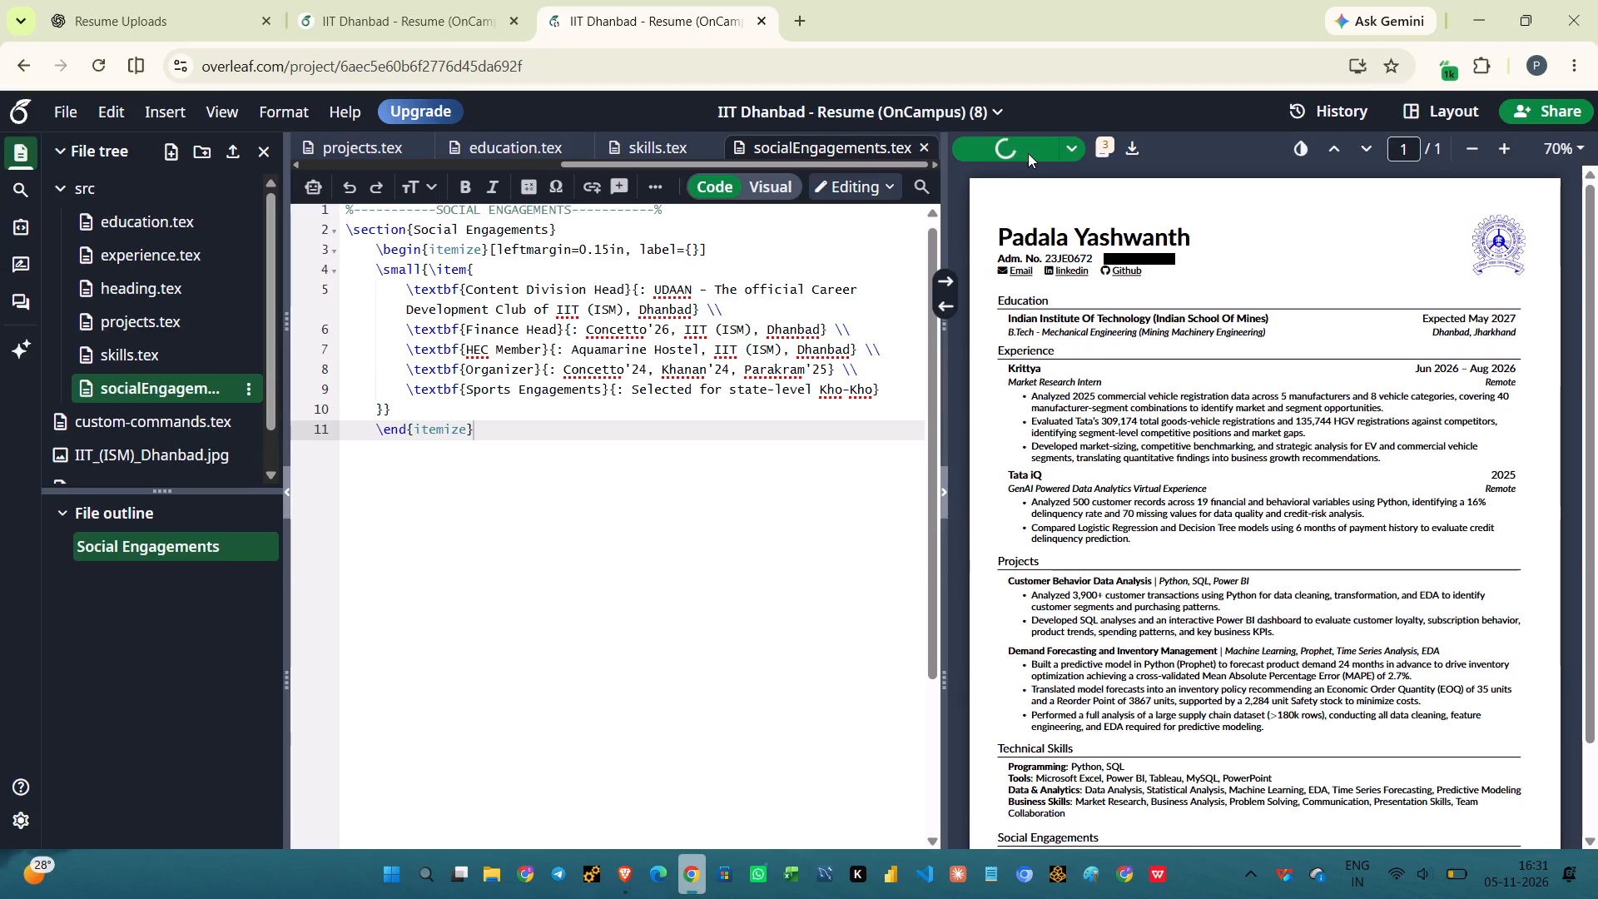
# Review the recompiled one-page resume from the heading down to the Social Engagements section, checking the Finance Head entry and page fit.
pyautogui.scroll(-2, 1124, 519)
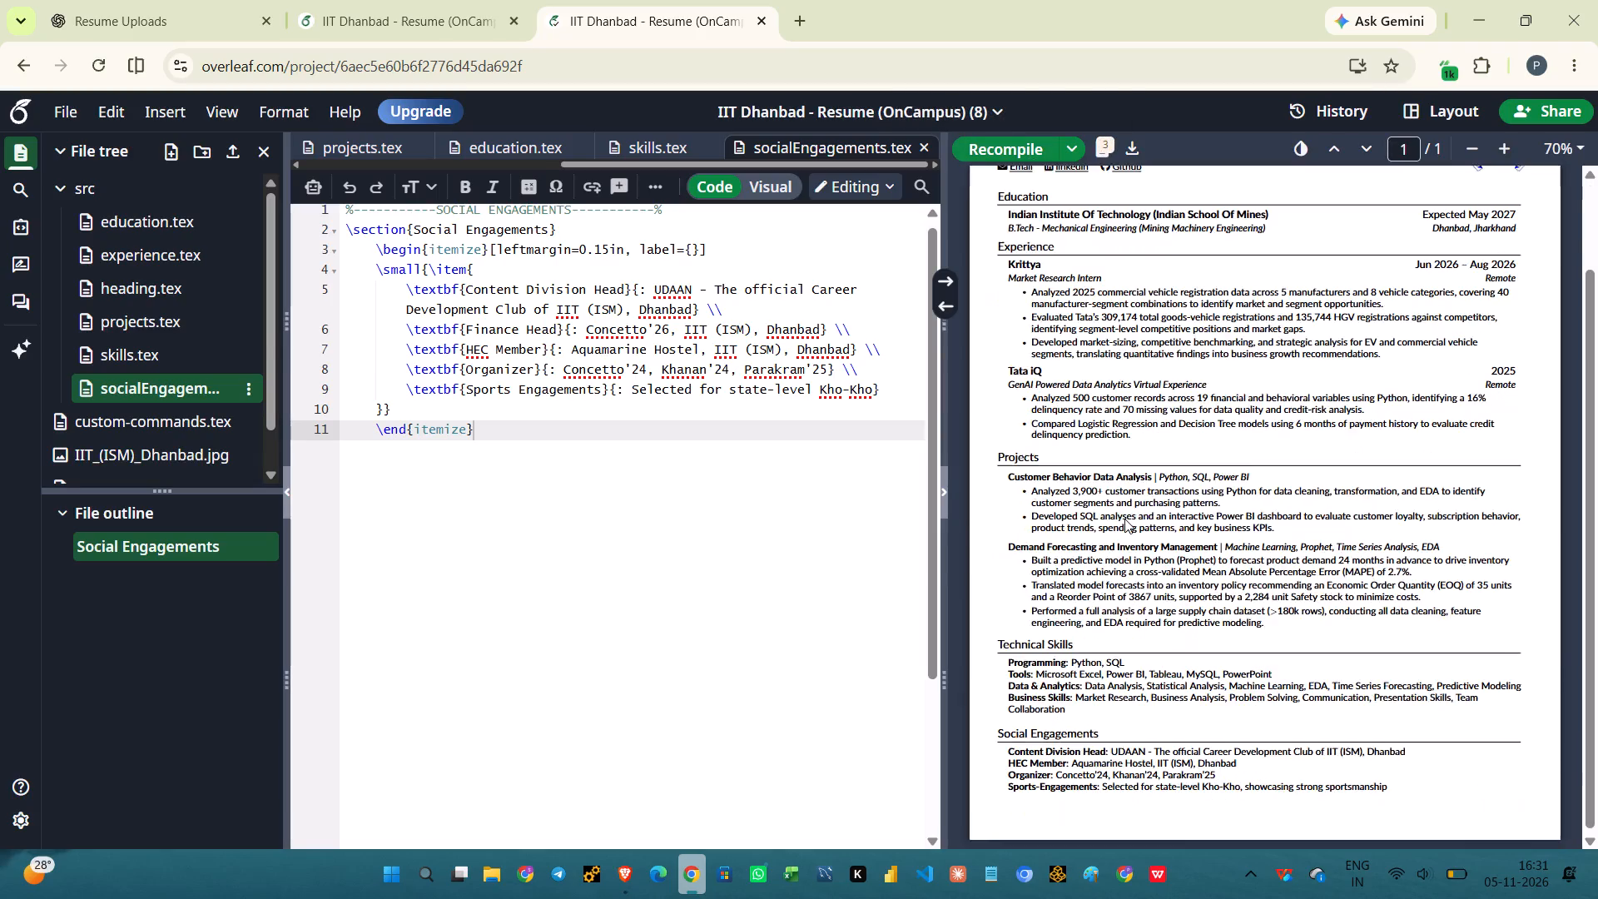
pyautogui.scroll(-4, 1124, 519)
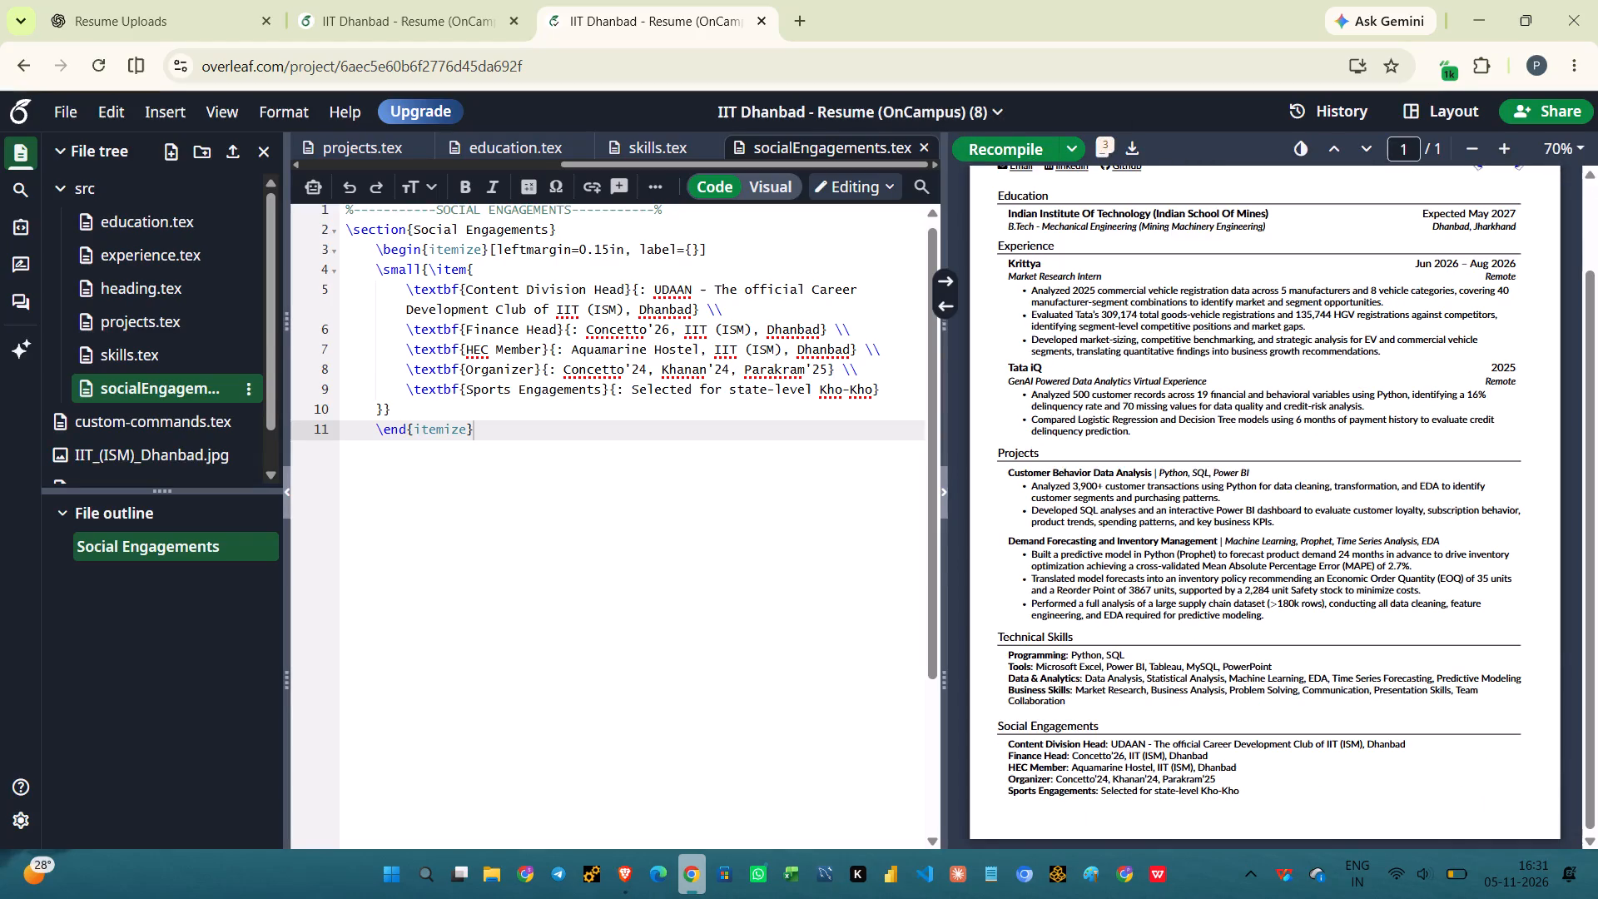
pyautogui.scroll(2, 1099, 625)
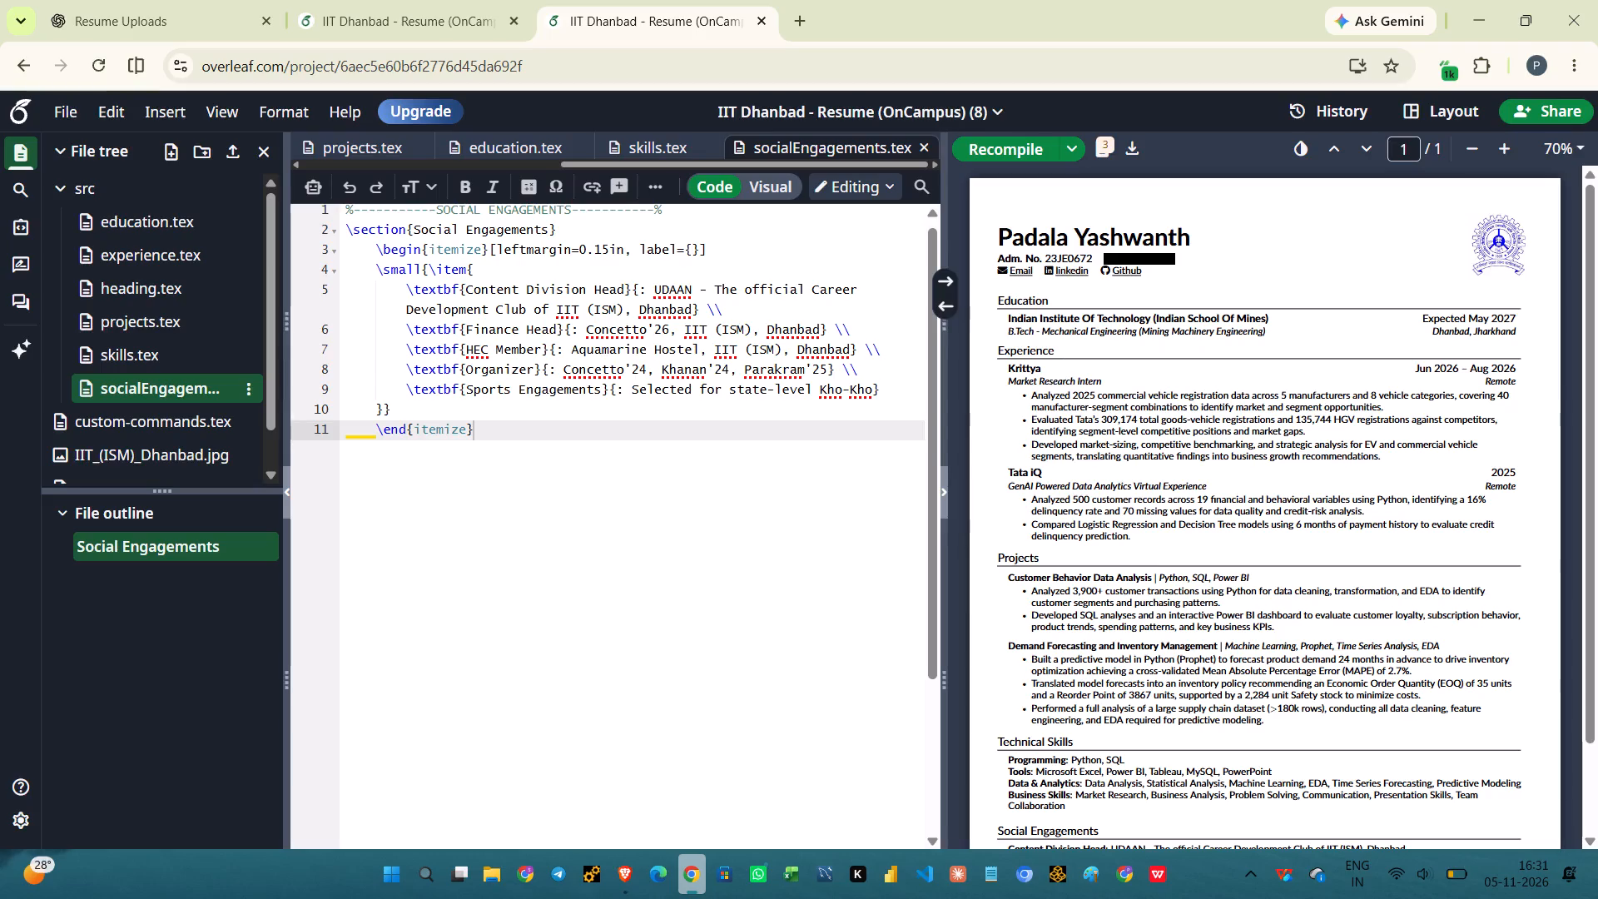
pyautogui.scroll(-2, 1061, 520)
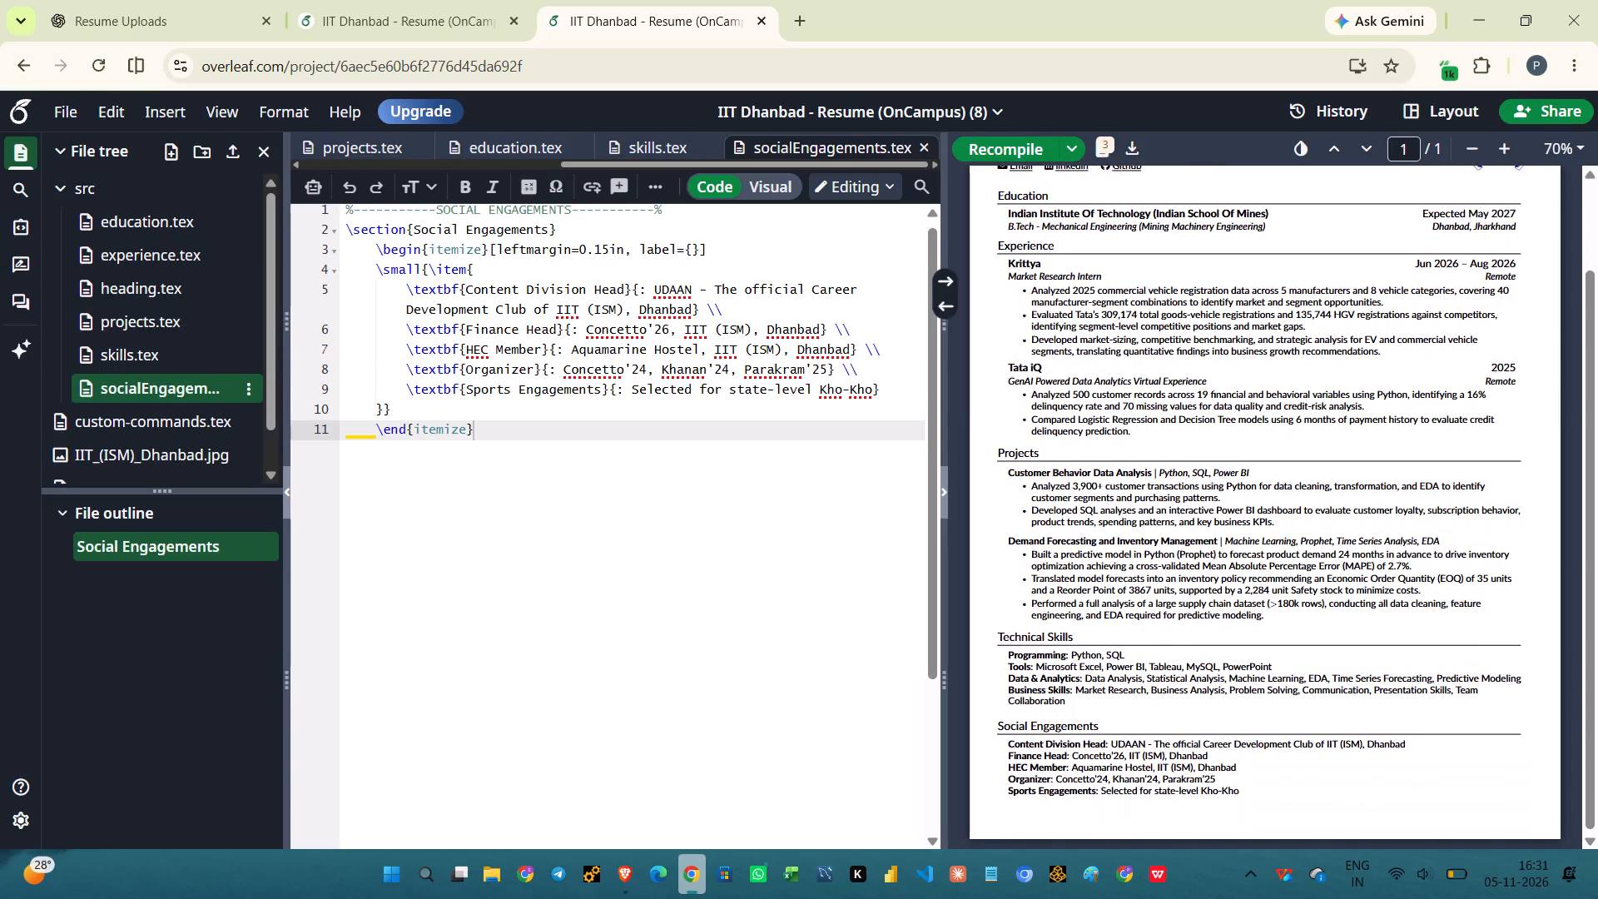
pyautogui.scroll(-1, 1061, 520)
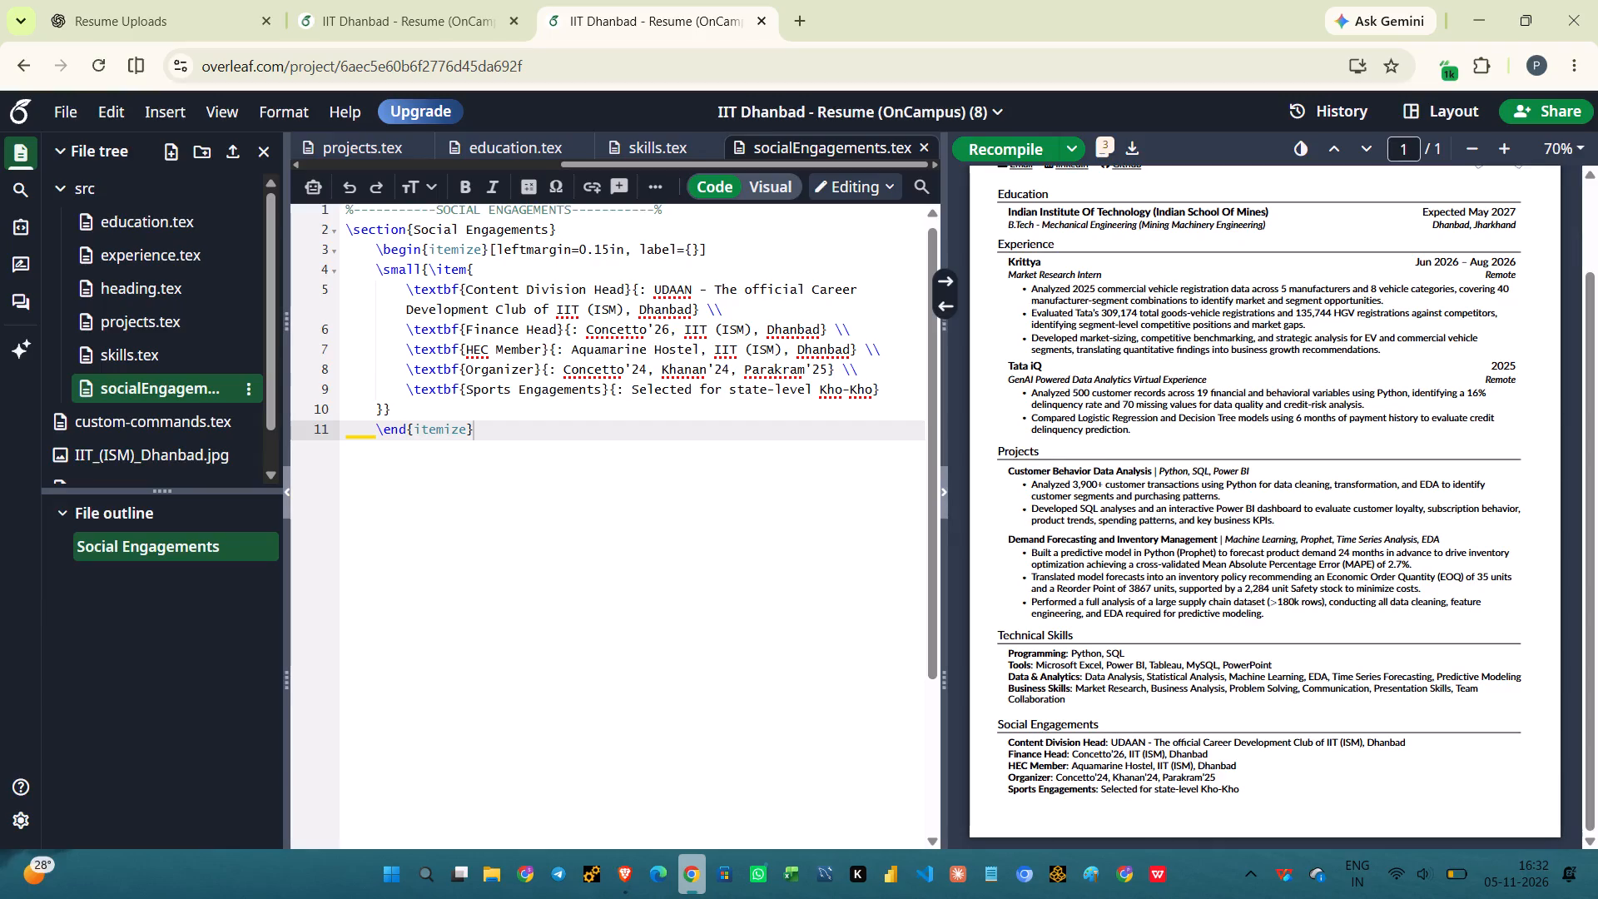
pyautogui.scroll(2, 1158, 775)
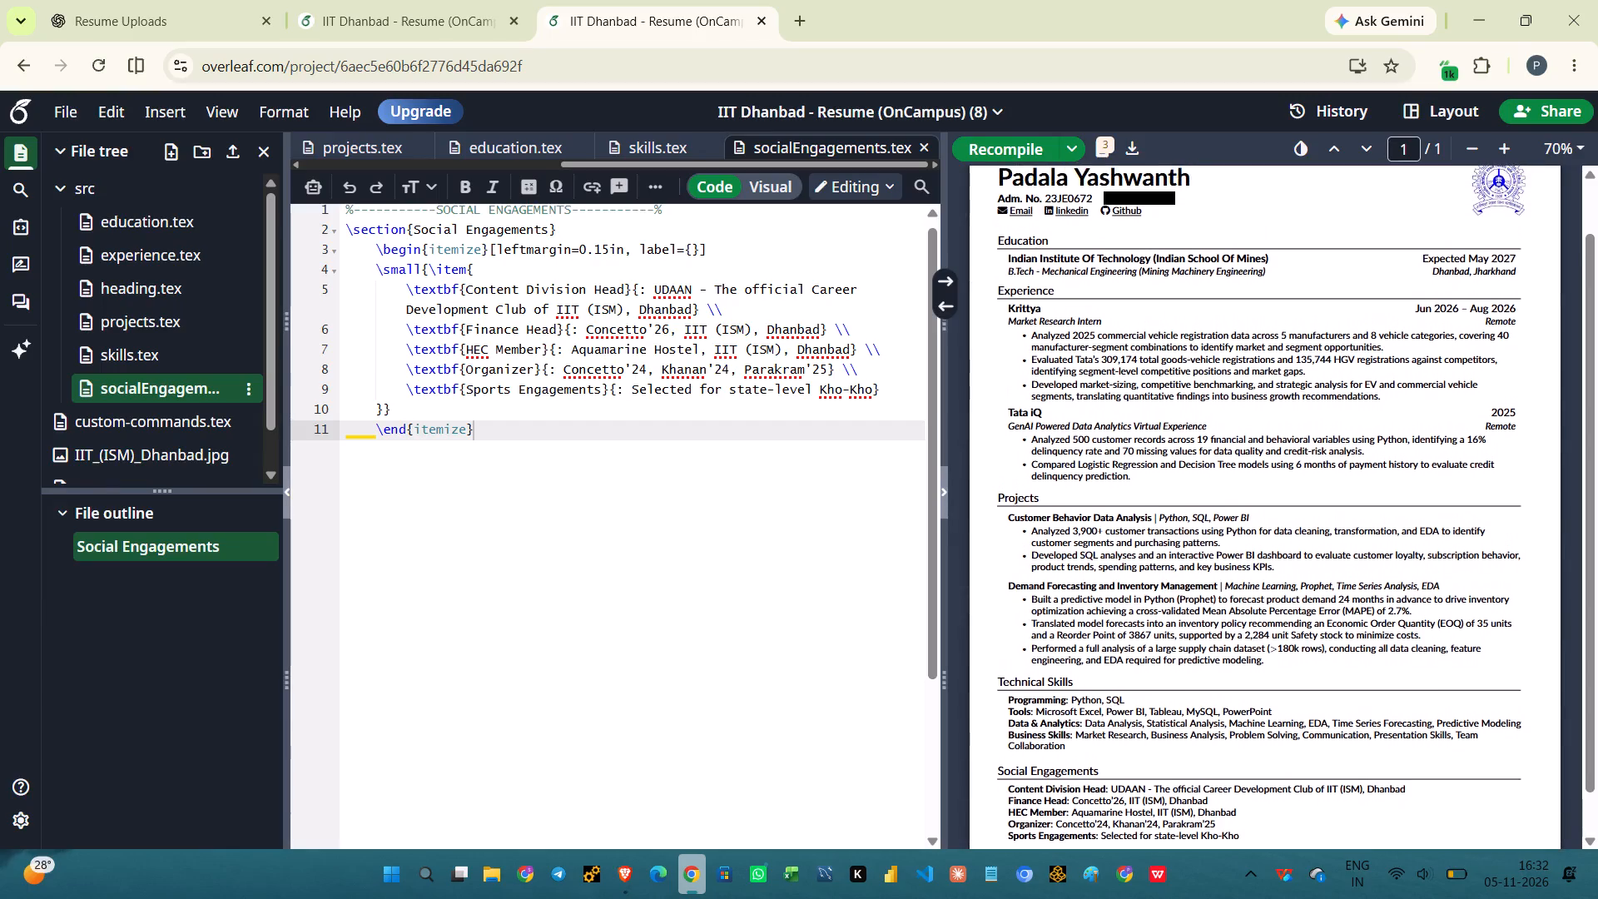
pyautogui.scroll(4, 1161, 783)
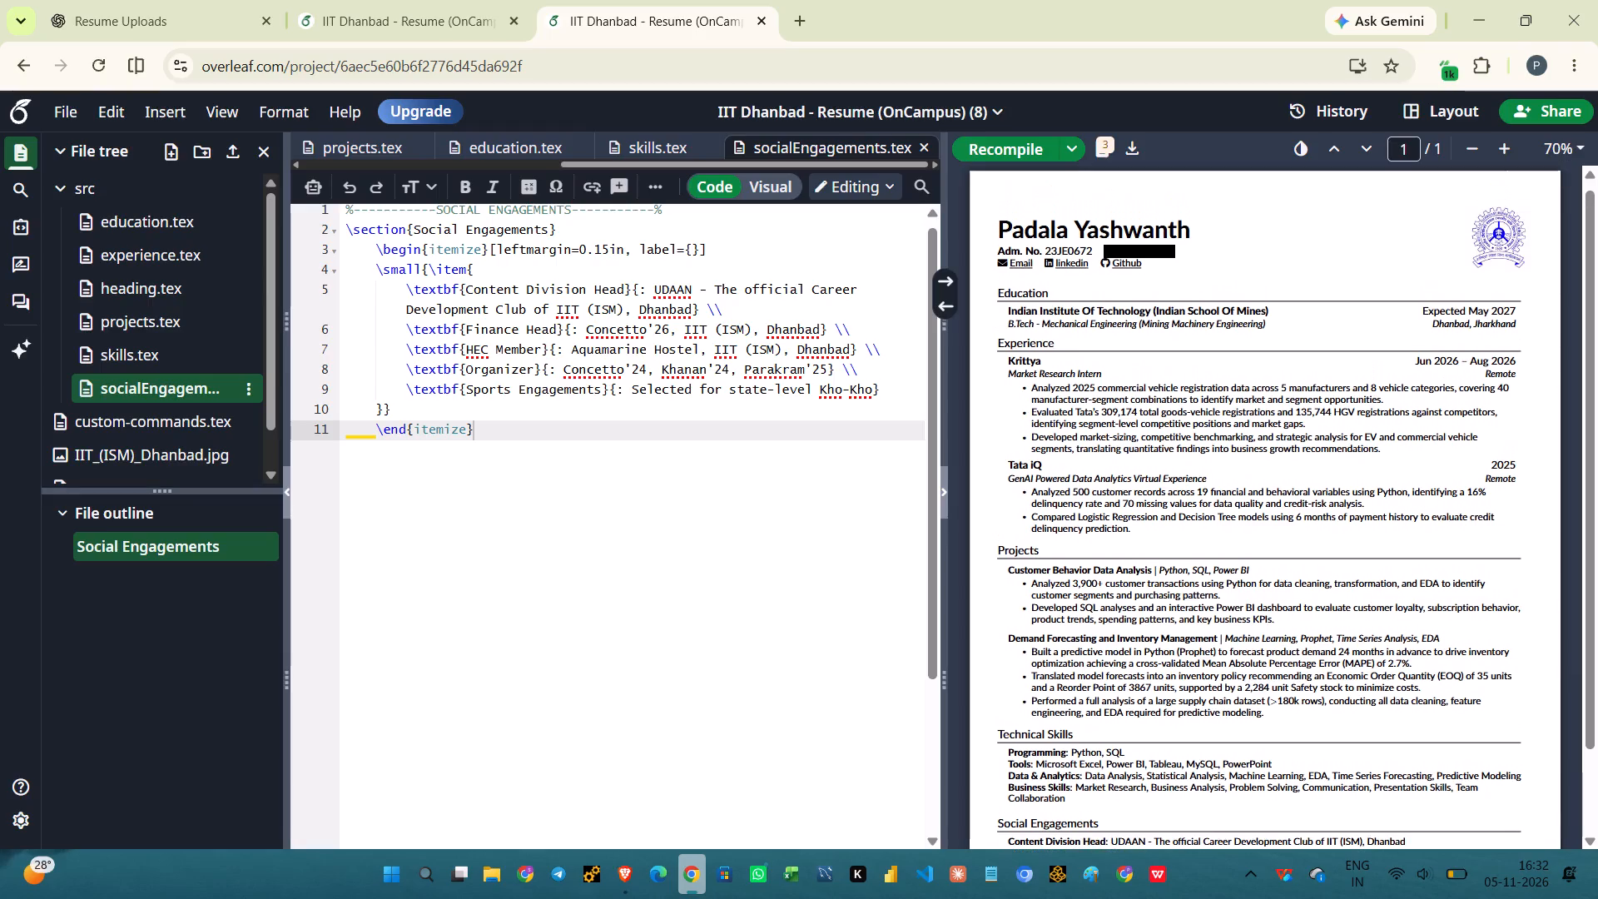
pyautogui.scroll(4, 1161, 783)
pyautogui.scroll(-5, 1154, 518)
pyautogui.scroll(2, 1154, 518)
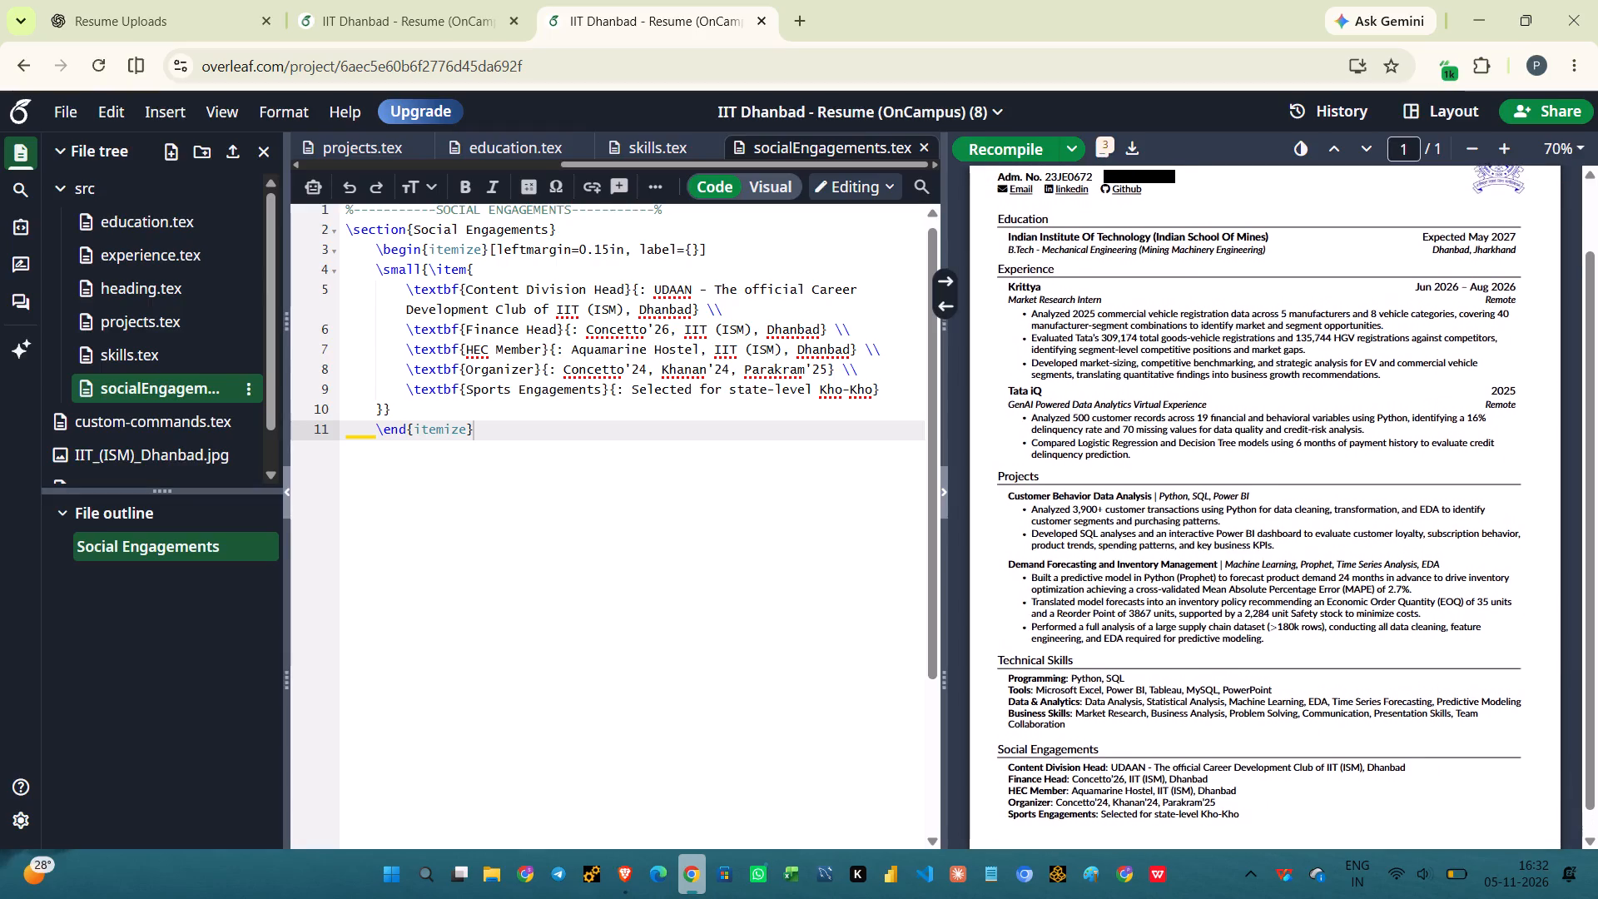
pyautogui.scroll(2, 1154, 518)
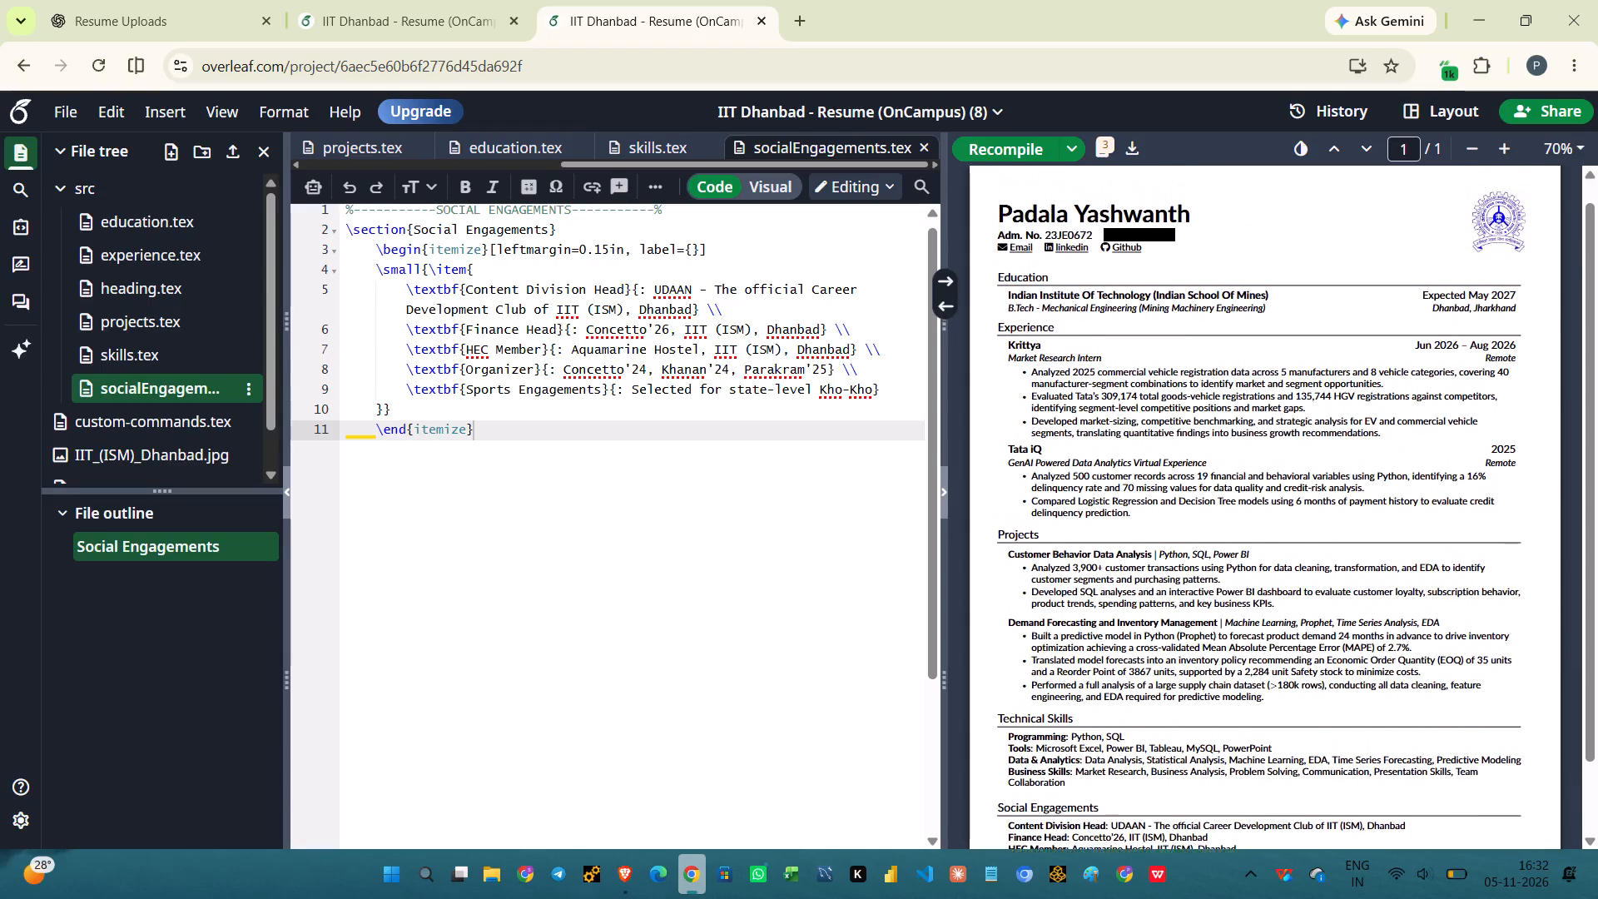
pyautogui.scroll(2, 1154, 518)
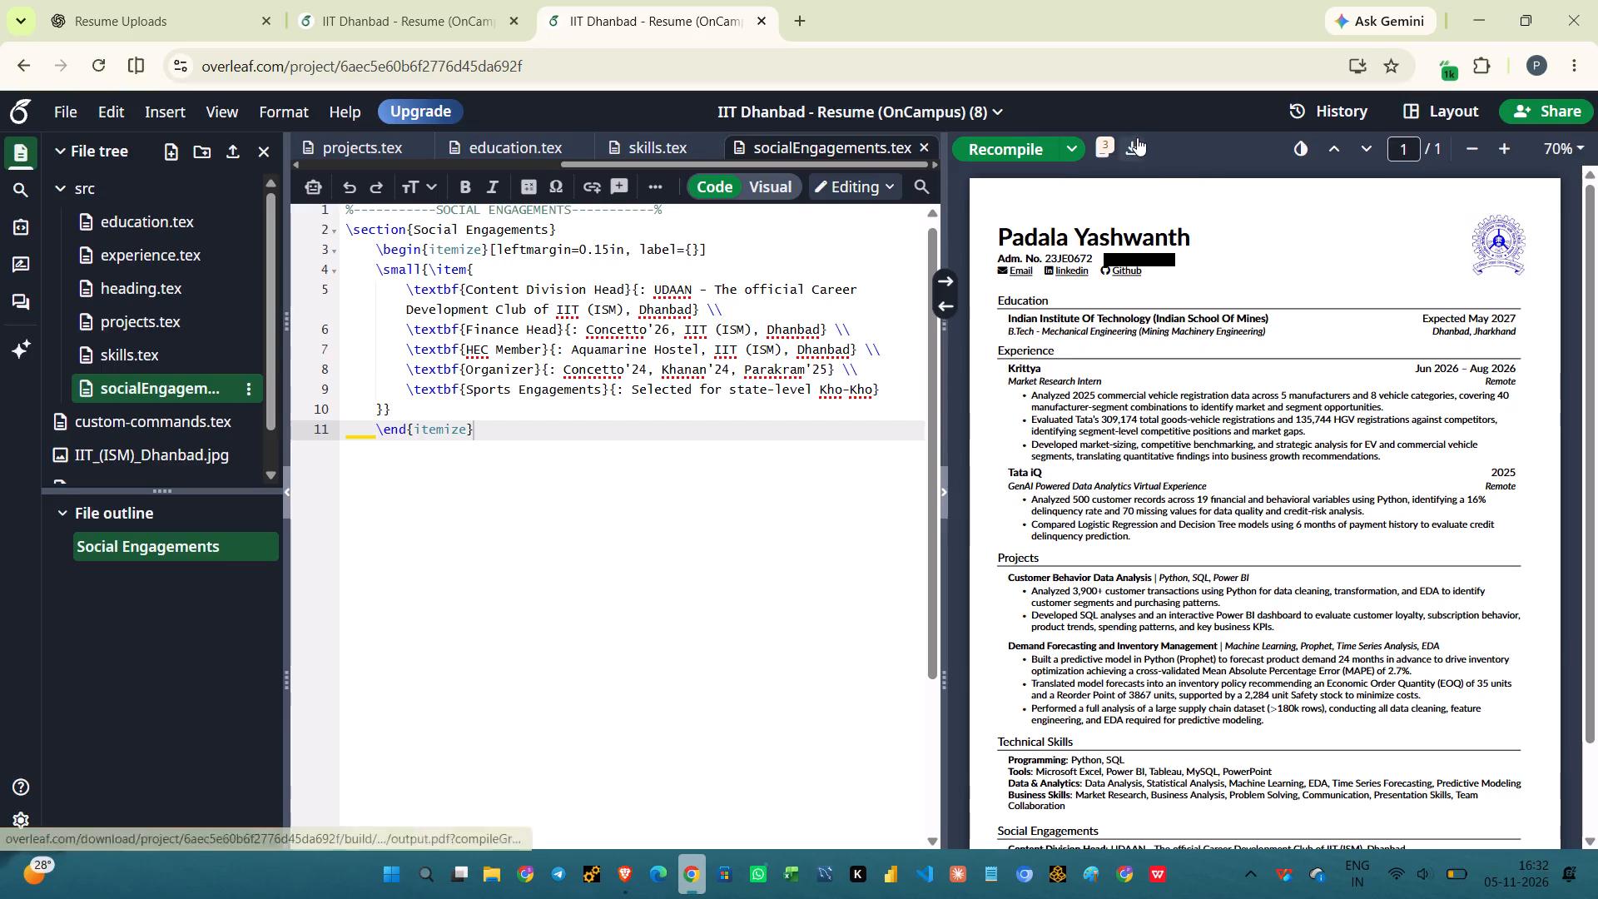
# Download the compiled resume as a PDF.
pyautogui.click(1129, 143)
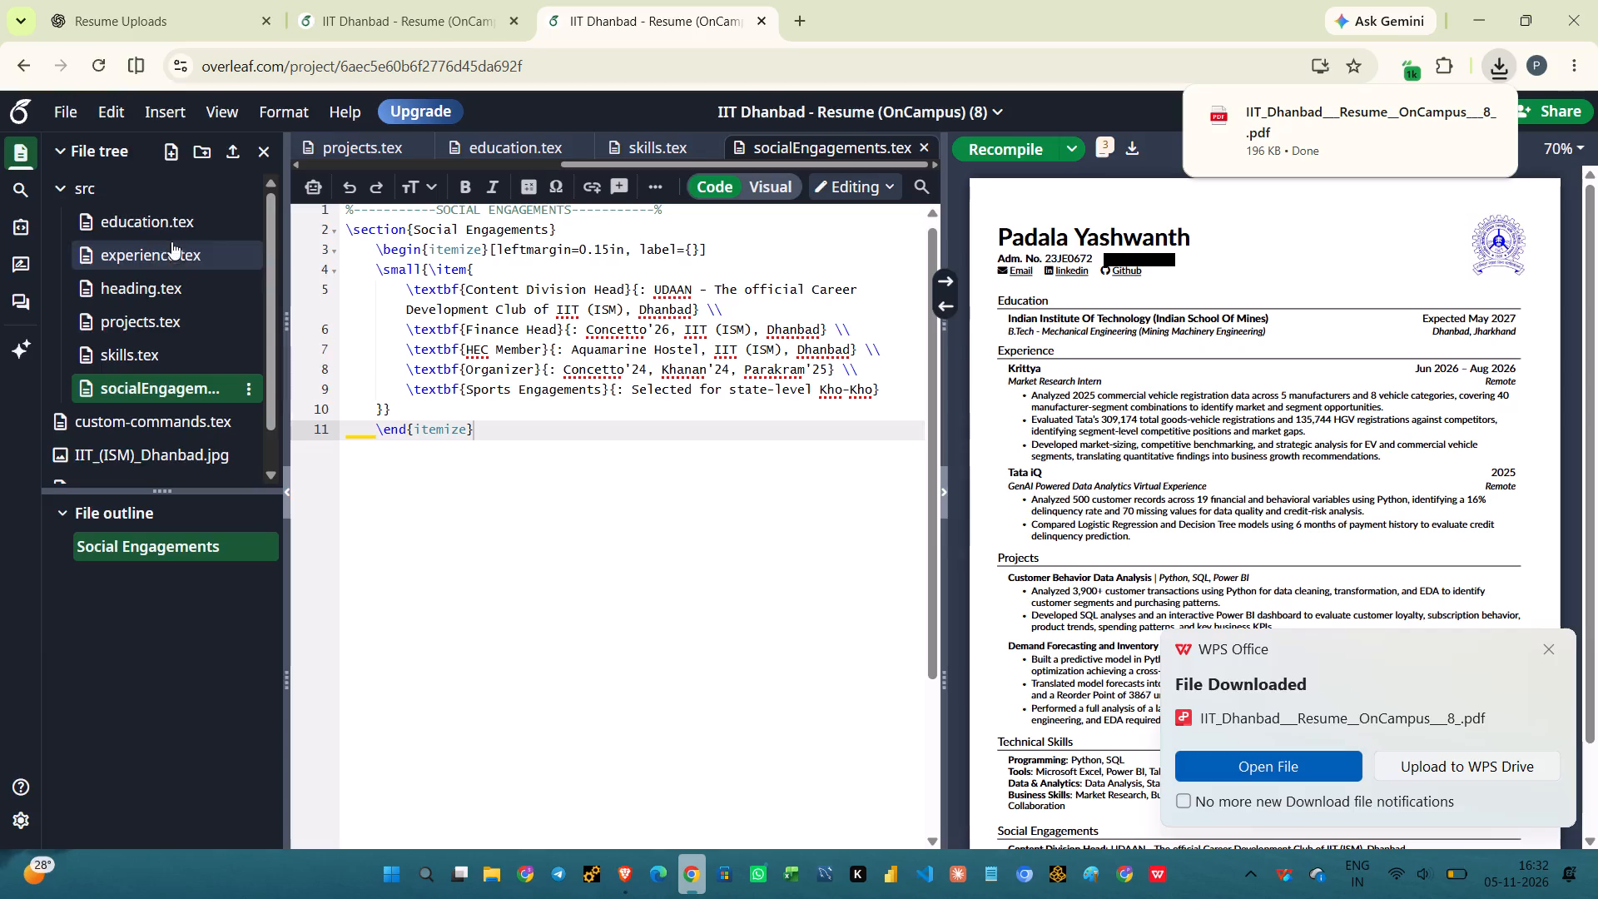
# Open heading.tex from the src folder to view the resume's heading code.
pyautogui.click(162, 286)
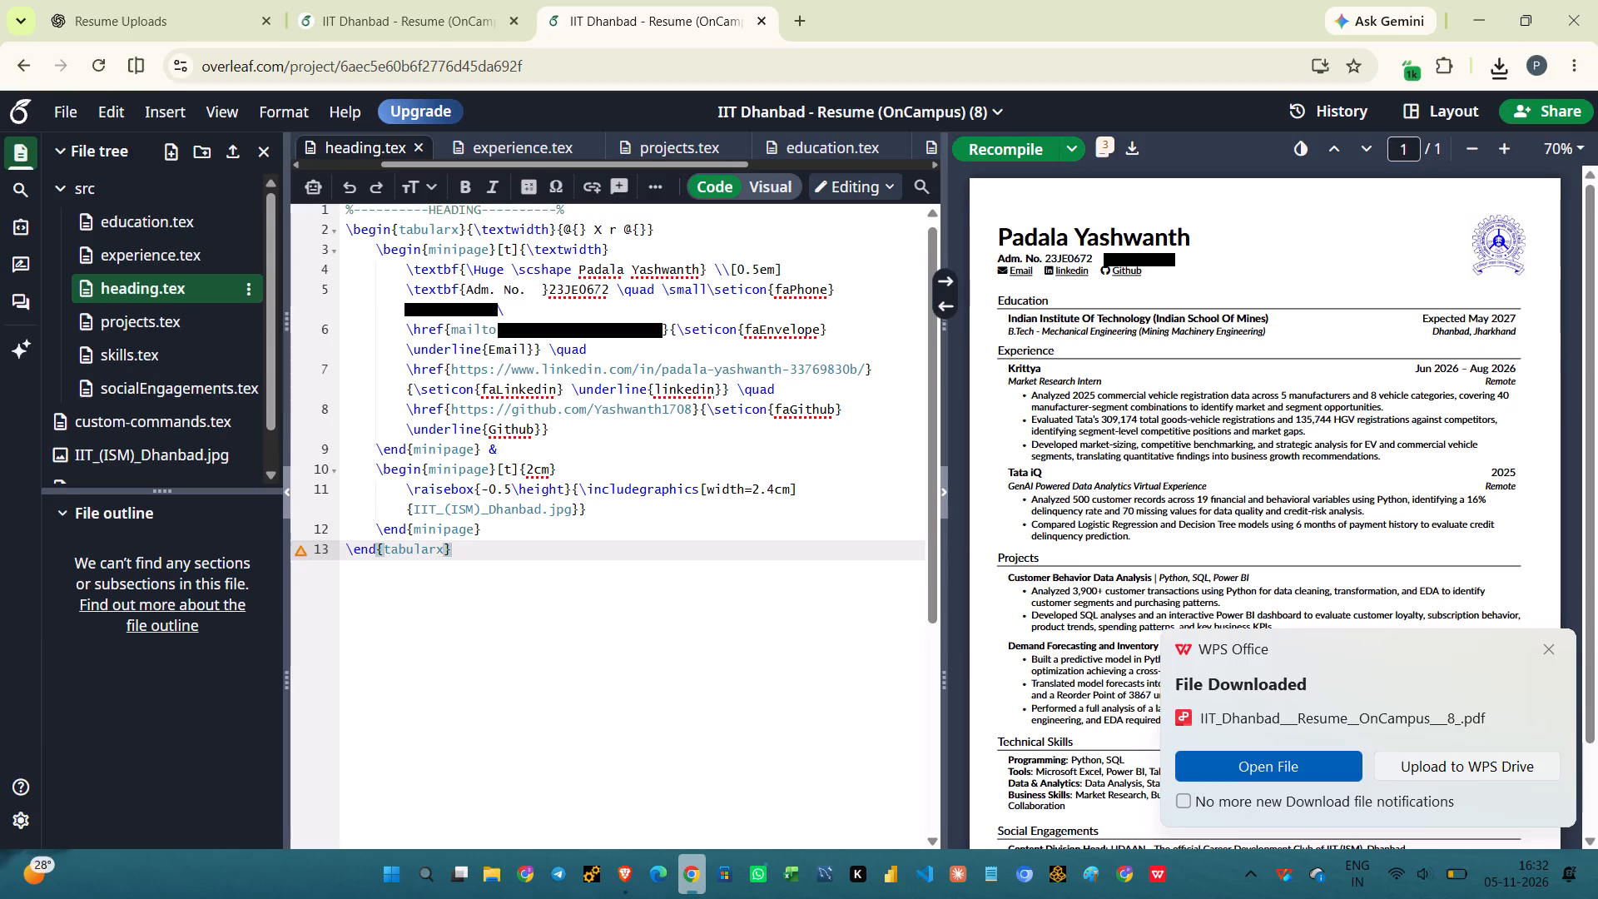
# In File Explorer's Downloads folder, rename the newly downloaded resume PDF as ICICI_resume.
pyautogui.click(494, 876)
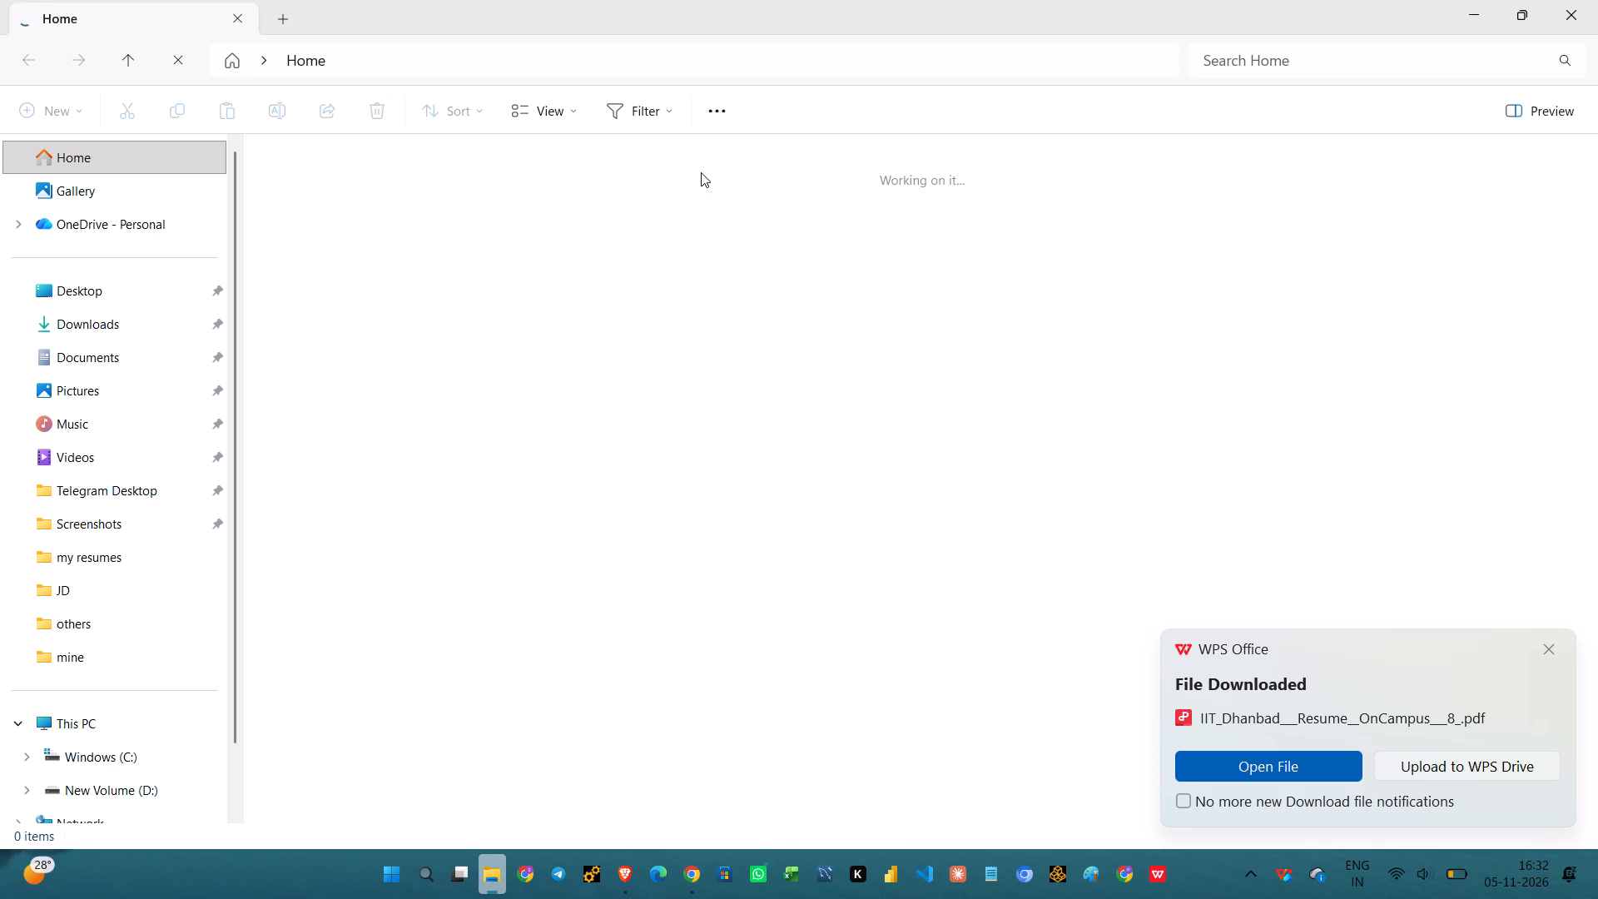
pyautogui.click(167, 323)
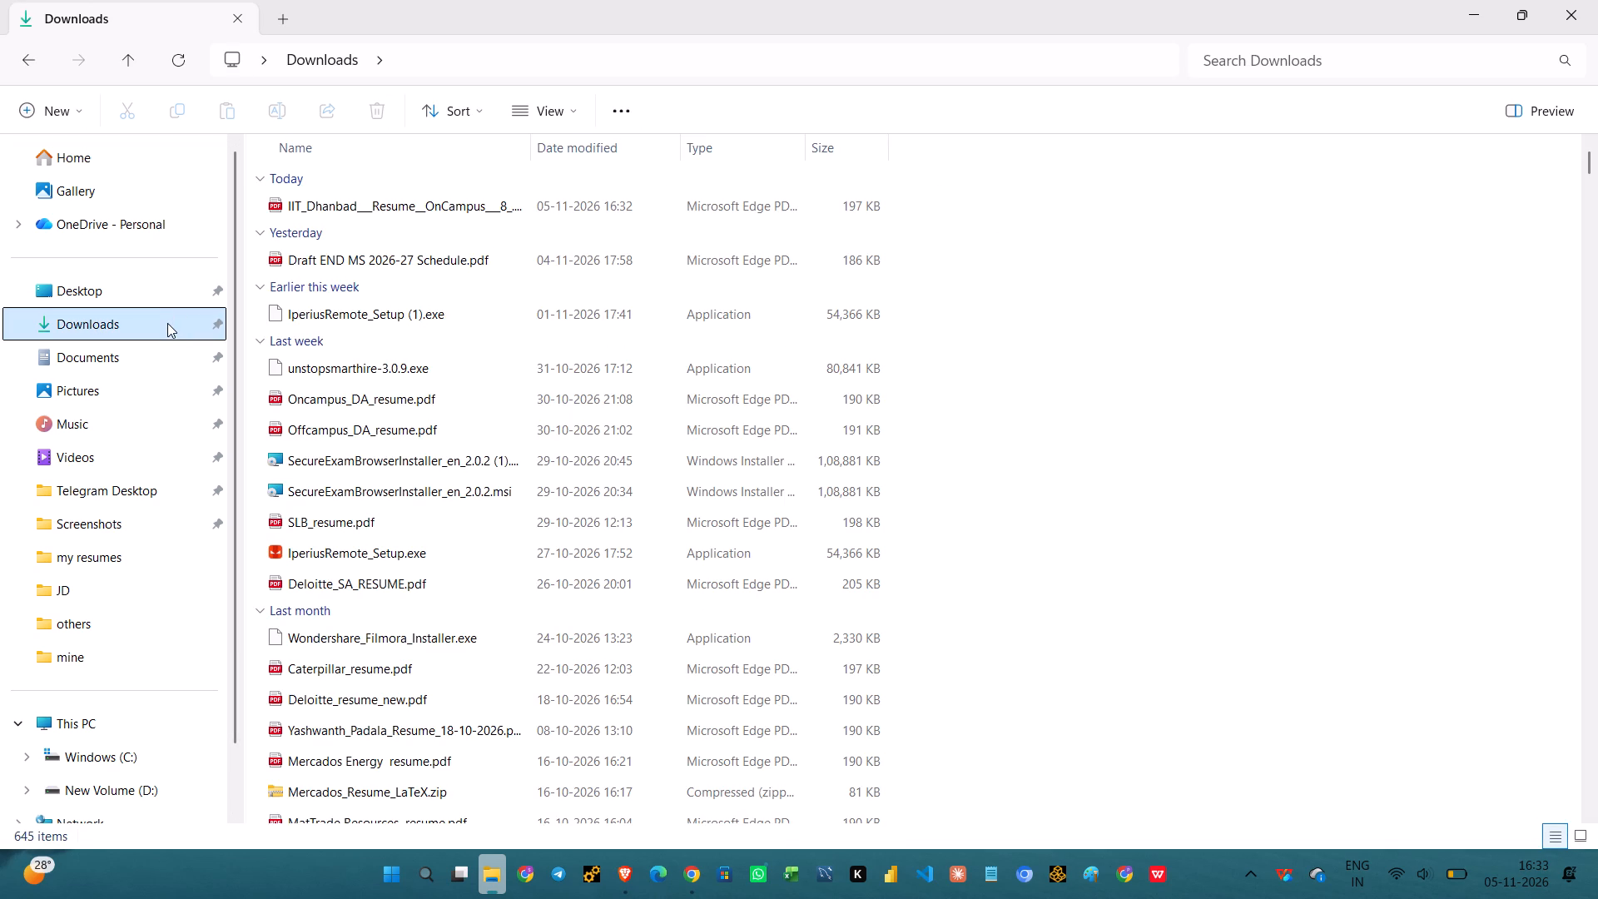
pyautogui.click(360, 197)
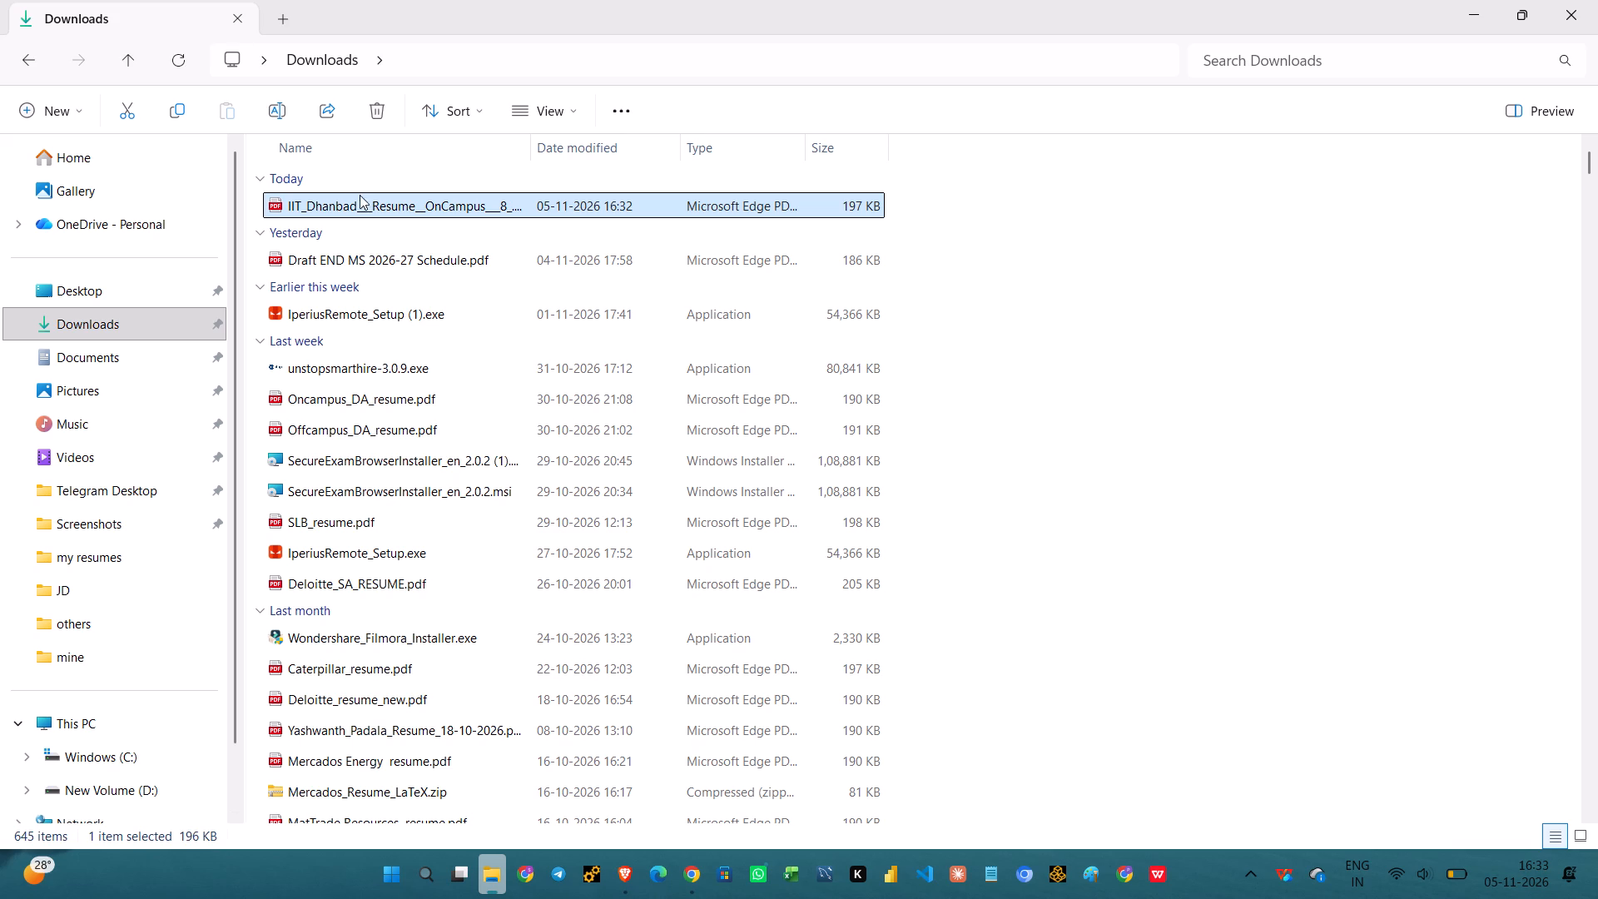
pyautogui.click(284, 112)
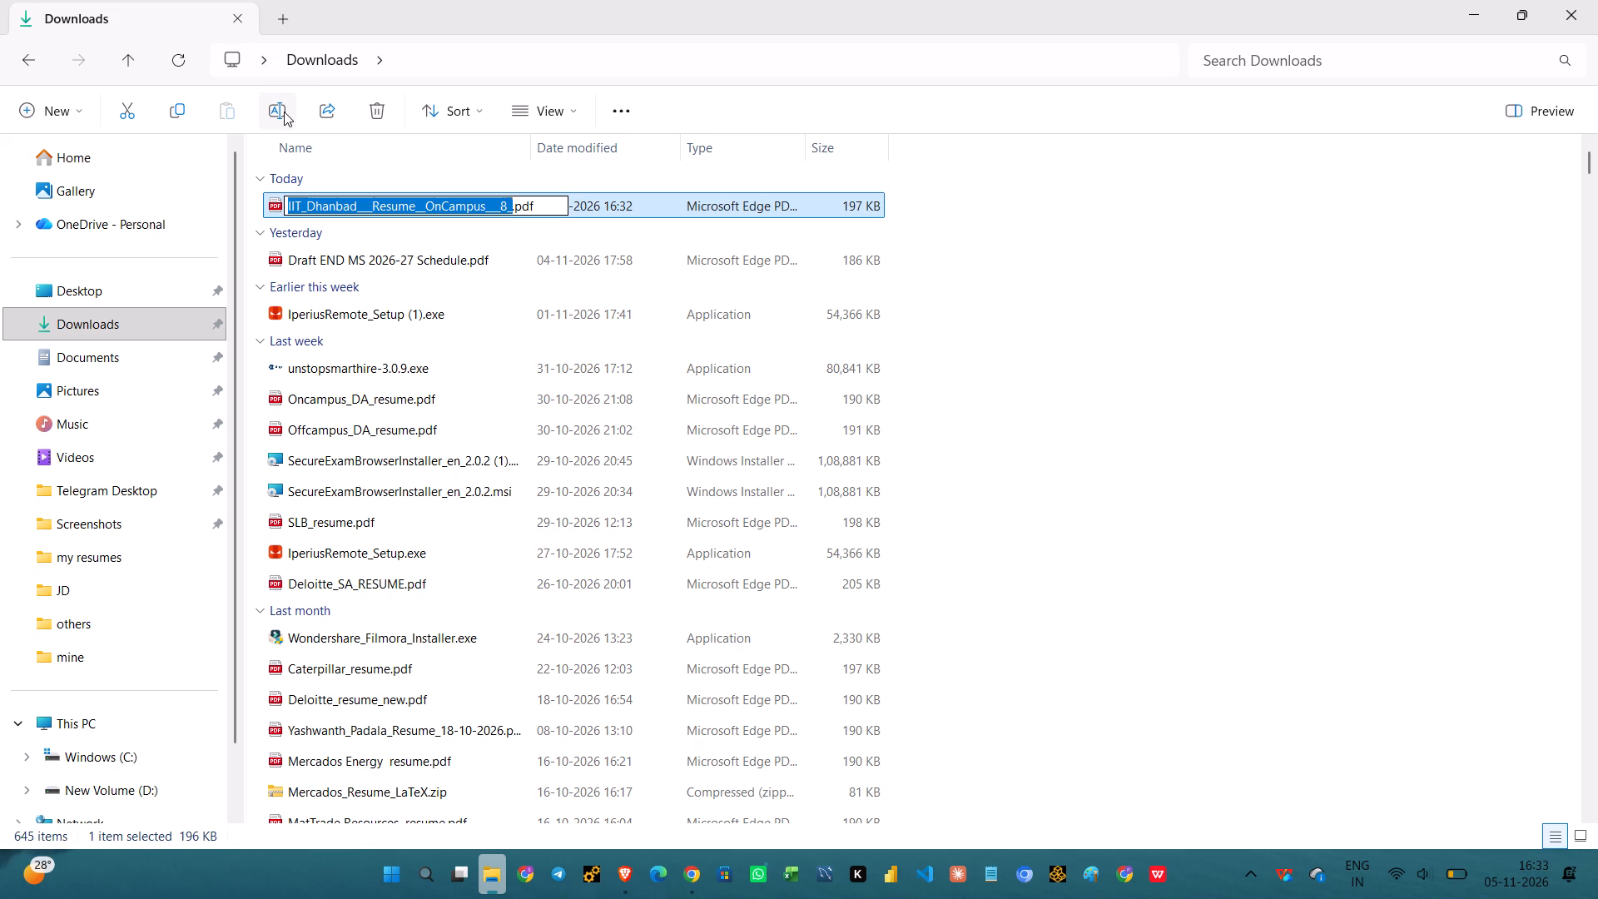
pyautogui.write('ICICI')
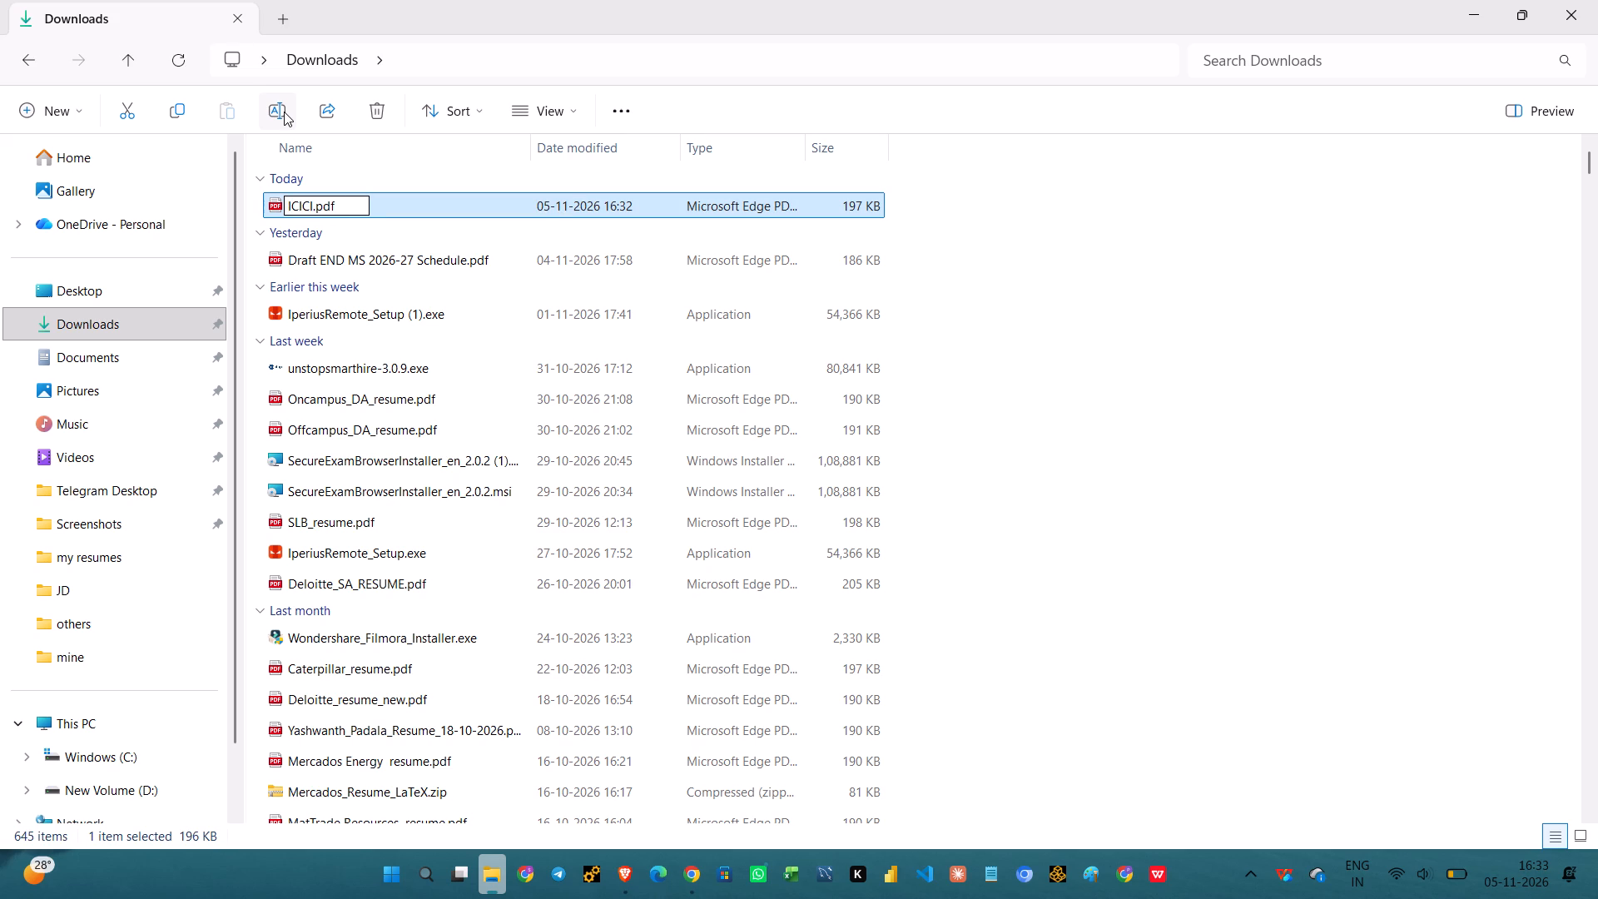
pyautogui.hotkey('shift', '_')
pyautogui.write('resume')
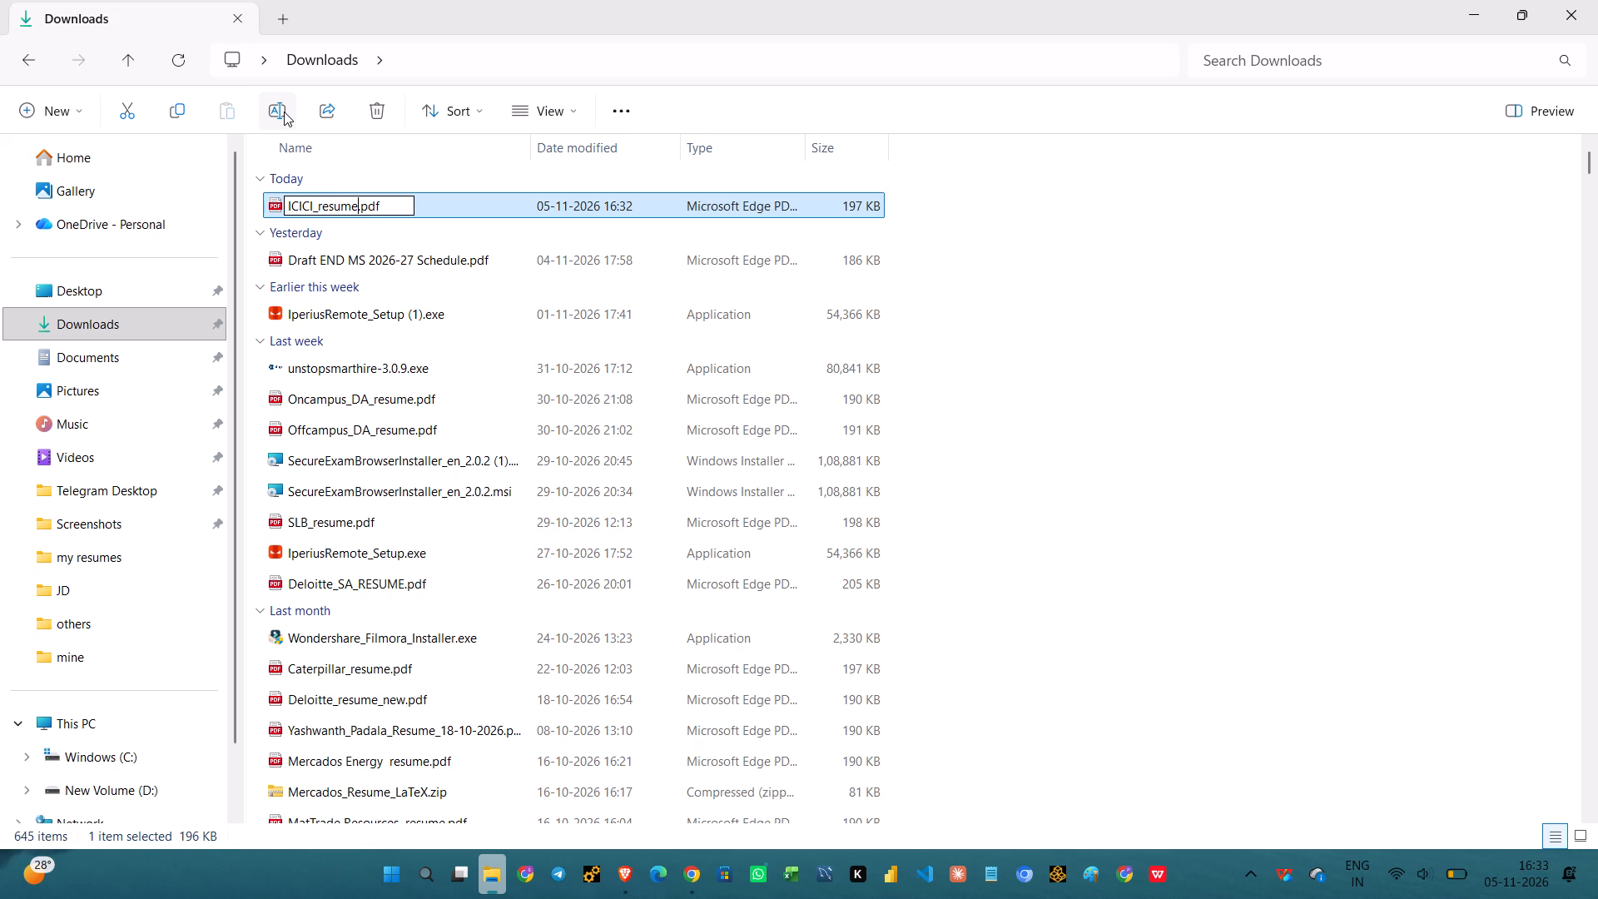
pyautogui.press('Return')
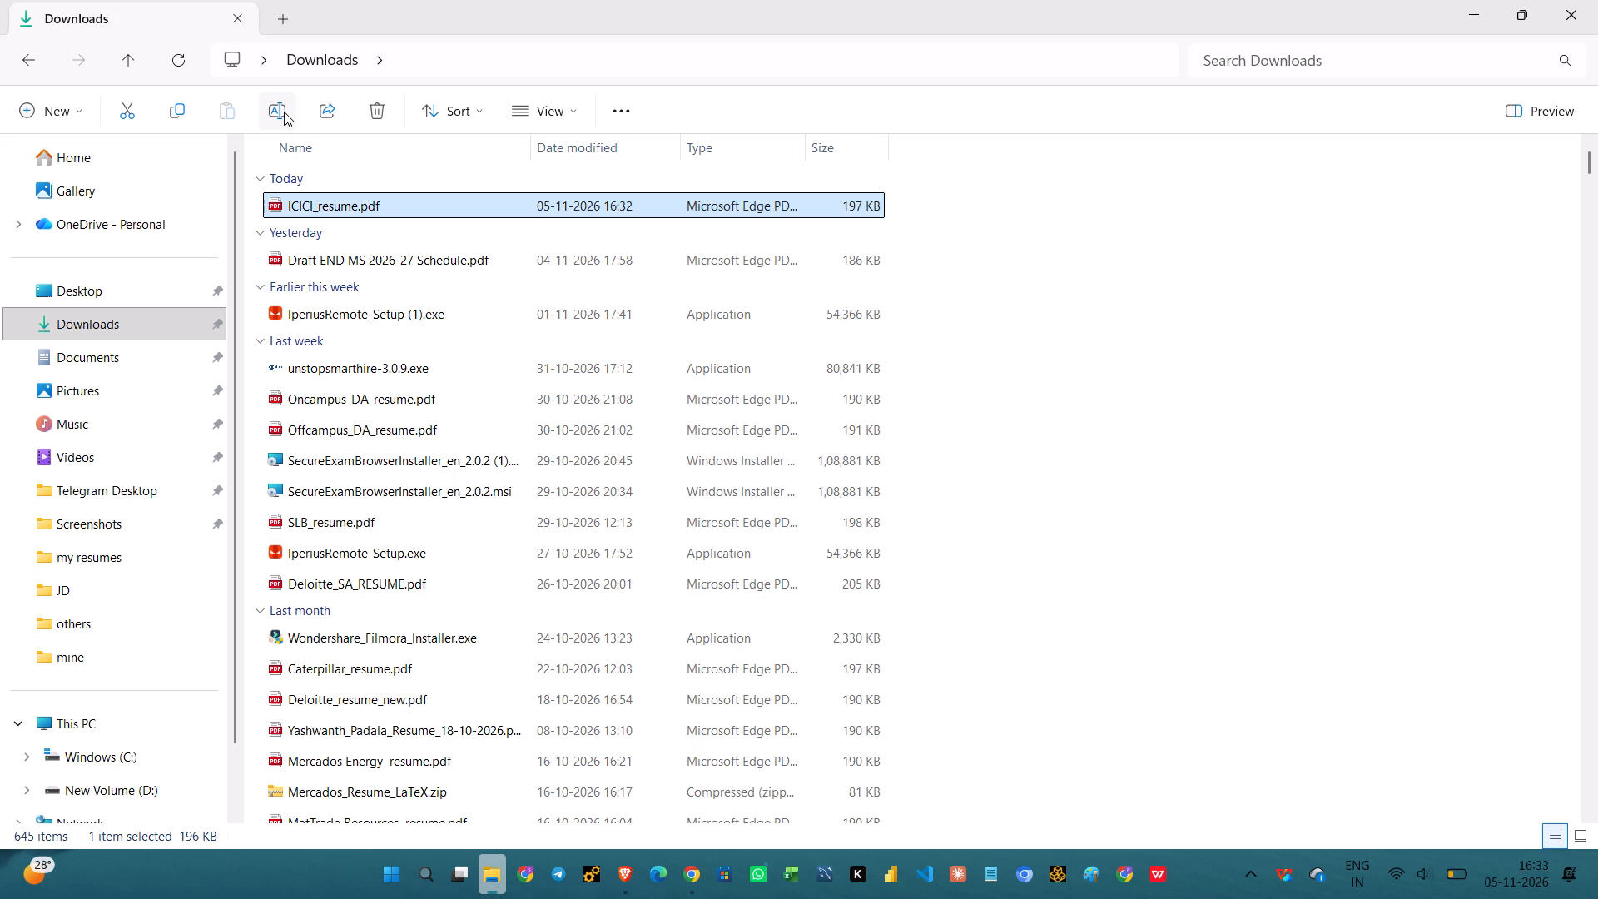